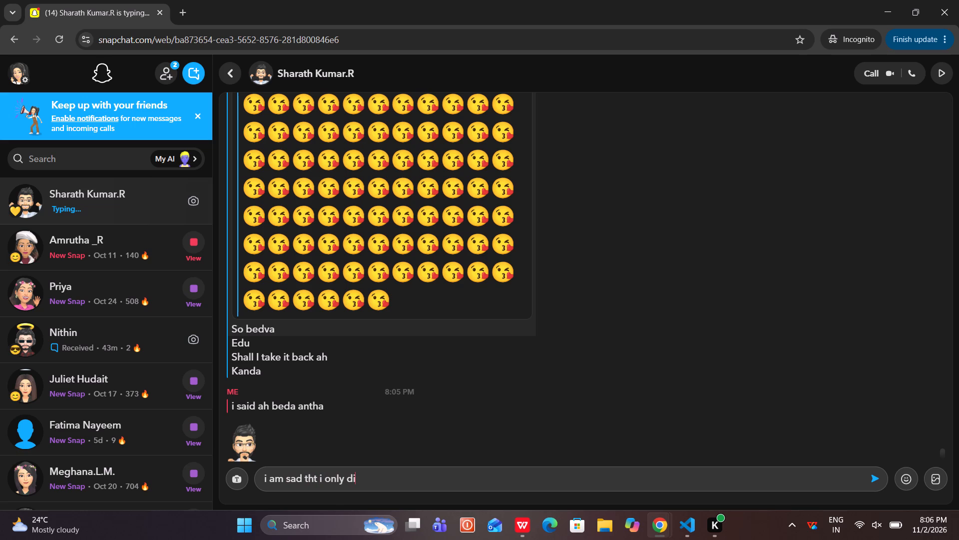
# Continue the unsent chat reply "i am sad tht i only di" with the text "dnt stu".
pyautogui.write('dnt stu')
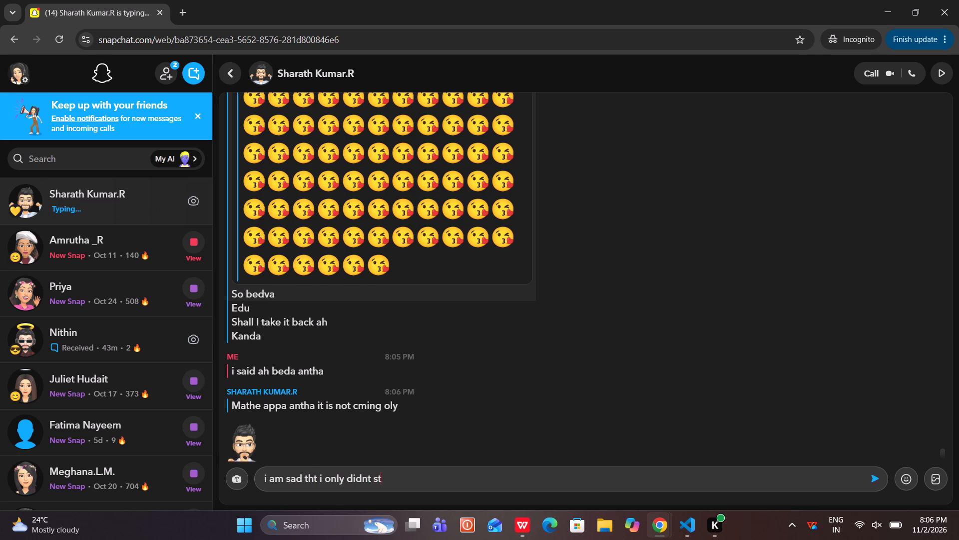
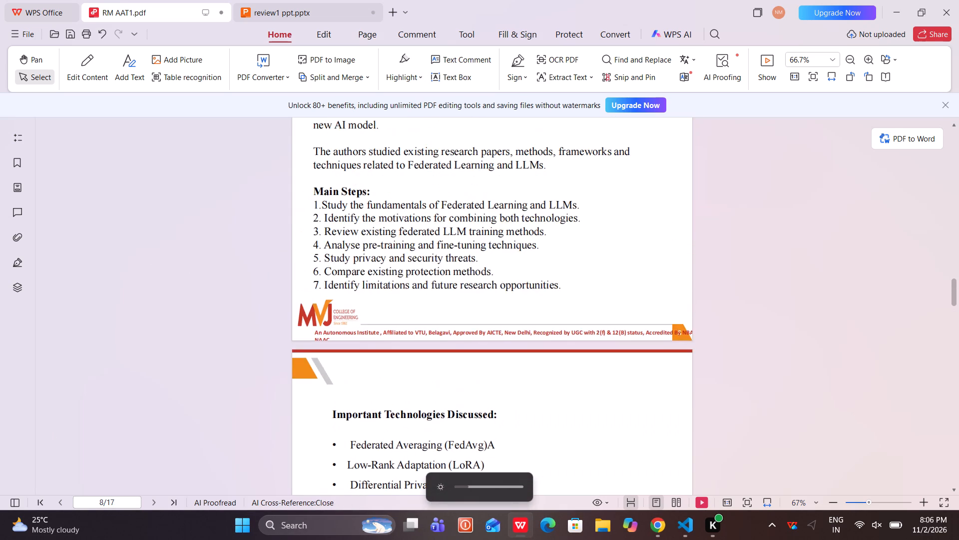
# Compare the methodology page and the pages after it in RM AAT1.pdf with slides 8 and 9 of review1 ppt.pptx.
pyautogui.scroll(2, 366, 233)
pyautogui.scroll(-2, 366, 233)
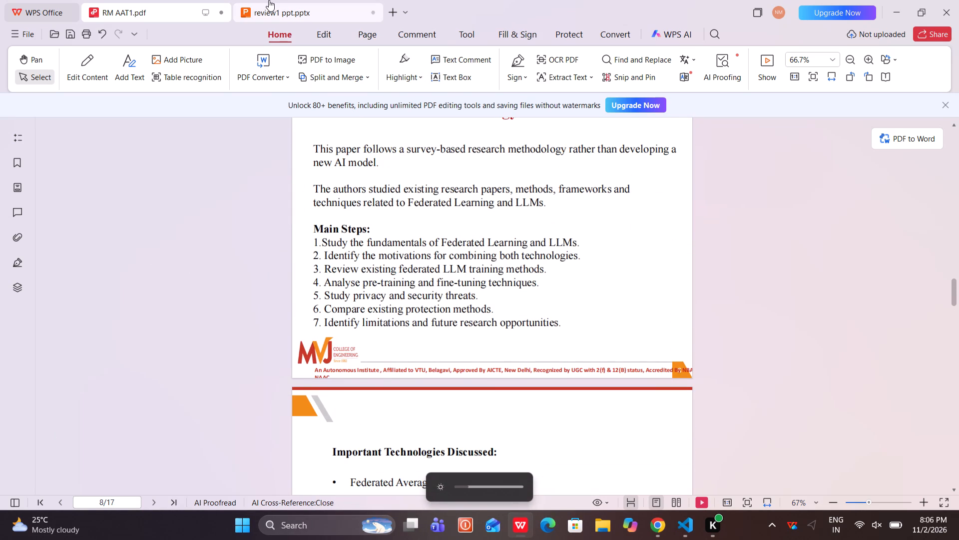
pyautogui.click(269, 0)
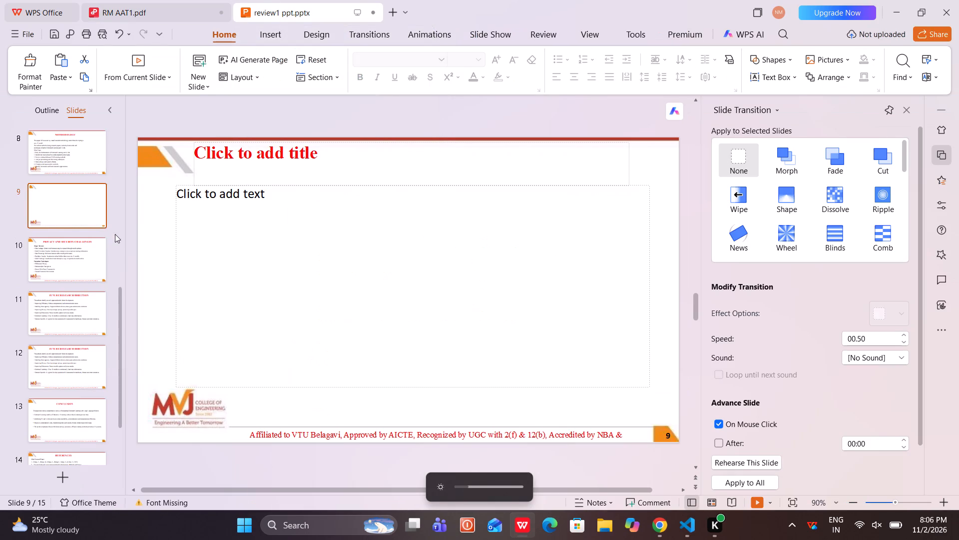
pyautogui.click(63, 163)
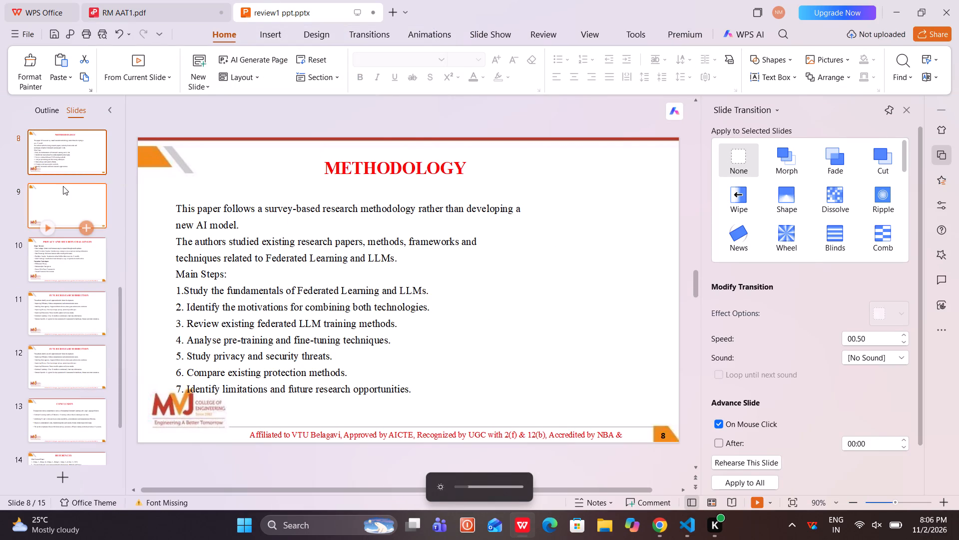
pyautogui.click(63, 186)
pyautogui.click(209, 0)
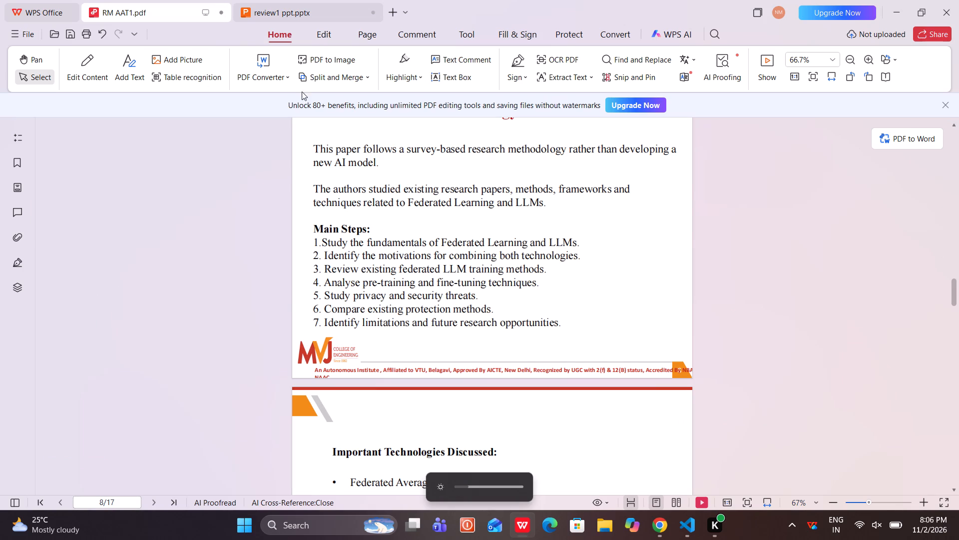
pyautogui.scroll(-10, 380, 265)
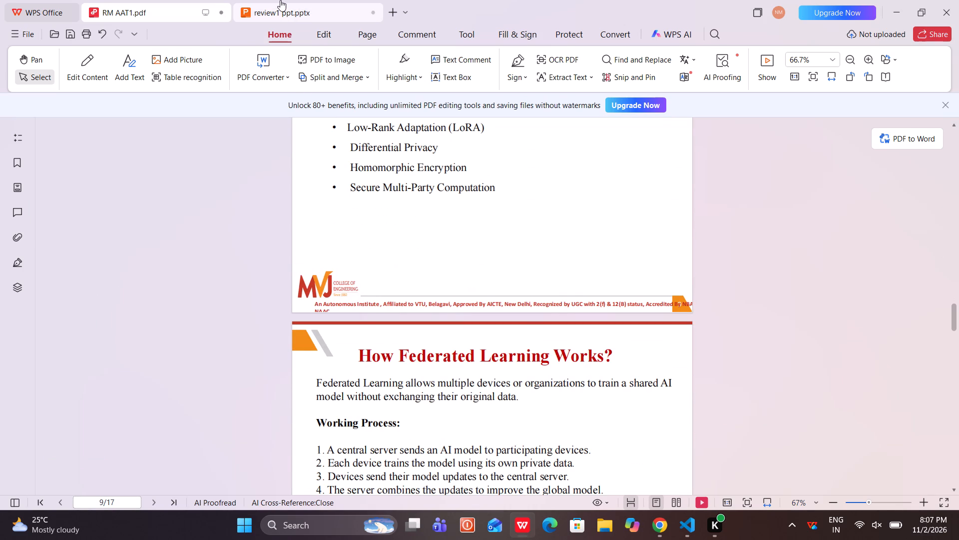
# In review1 ppt.pptx, enter the title "HOW FEDERATED LEARNING WORKS?" on the empty slide 9.
pyautogui.click(254, 2)
pyautogui.click(344, 163)
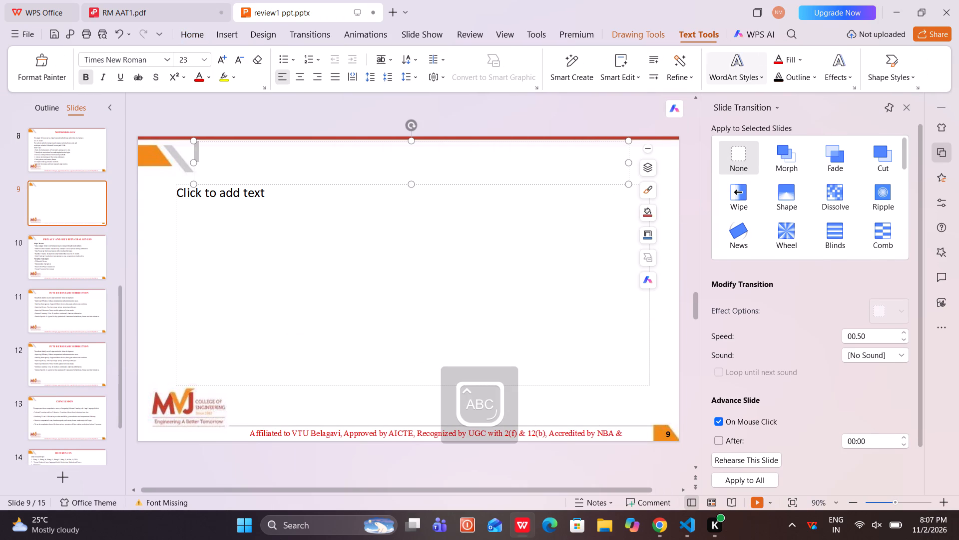
pyautogui.write('HOE')
pyautogui.press('space')
pyautogui.press('BackSpace')
pyautogui.press('BackSpace')
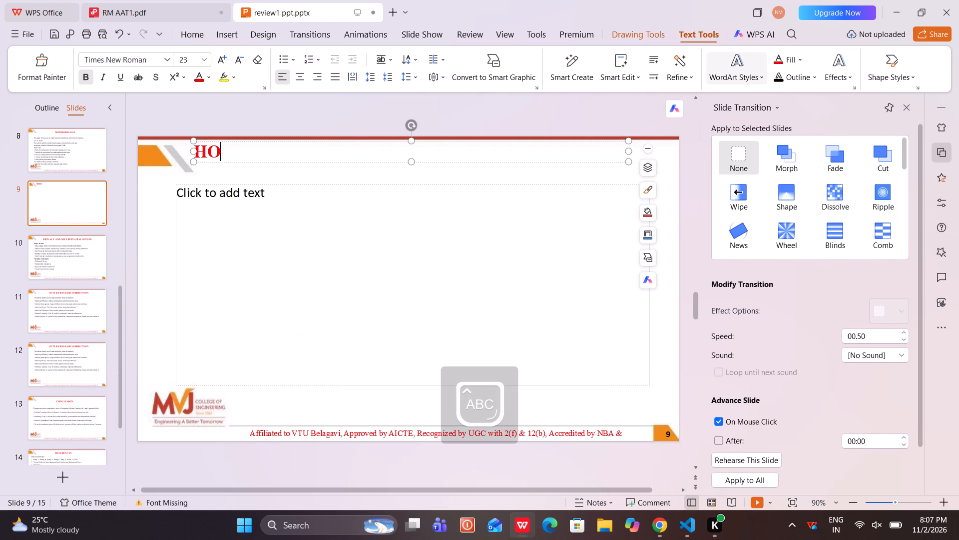
pyautogui.write('W')
pyautogui.press('space')
pyautogui.press('d')
pyautogui.press('BackSpace')
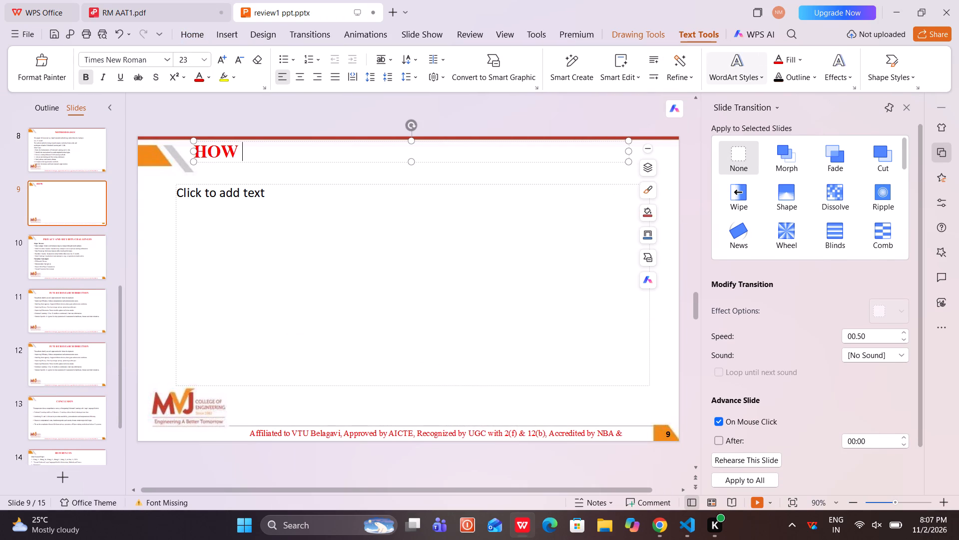
pyautogui.write('FEDERATED LEARNING')
pyautogui.press('space')
pyautogui.write('WORKS')
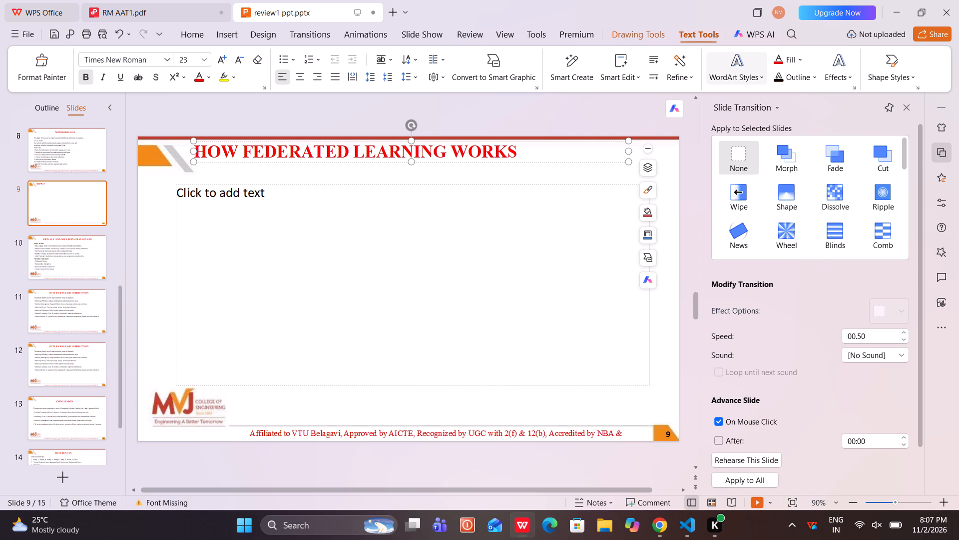
pyautogui.hotkey('shift', '?')
# Narrow slide 9's title box from both sides so the heading sits roughly centred above the text placeholder.
pyautogui.moveTo(194, 151); pyautogui.dragTo(262, 154)
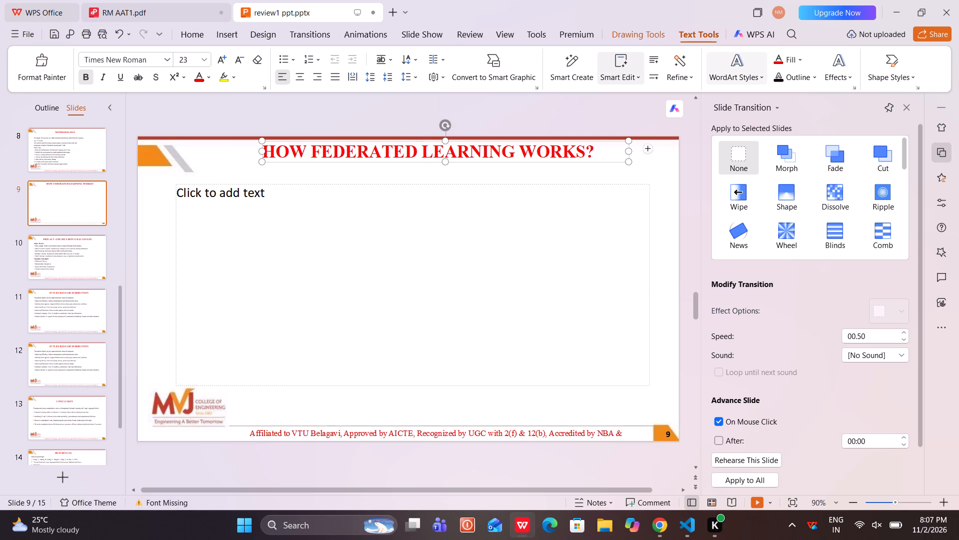
pyautogui.moveTo(630, 153); pyautogui.dragTo(596, 170)
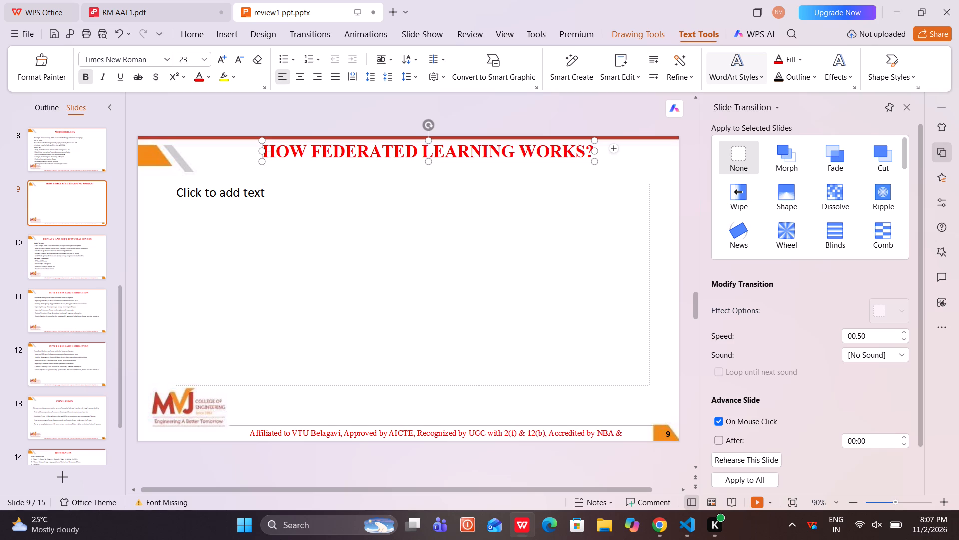
pyautogui.moveTo(495, 155); pyautogui.dragTo(487, 161)
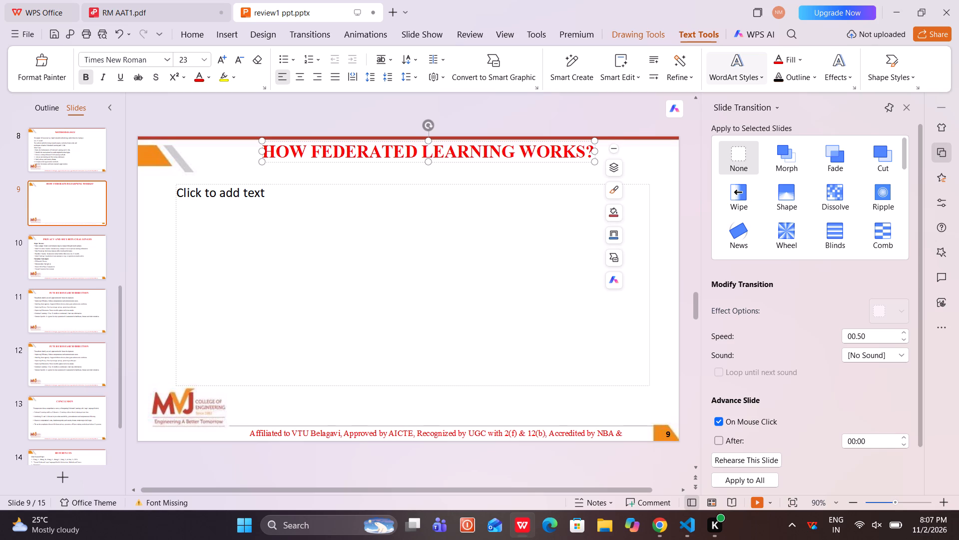
pyautogui.moveTo(263, 151); pyautogui.dragTo(252, 154)
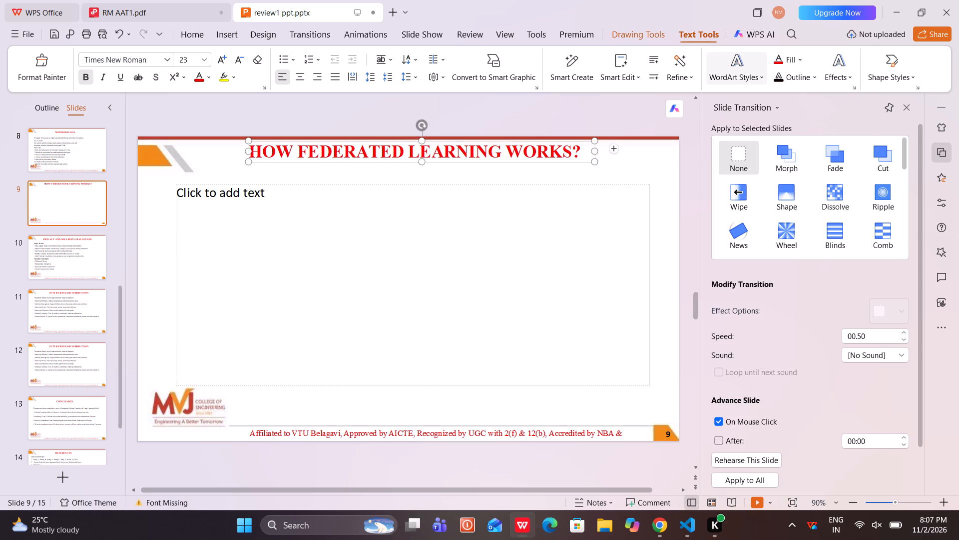
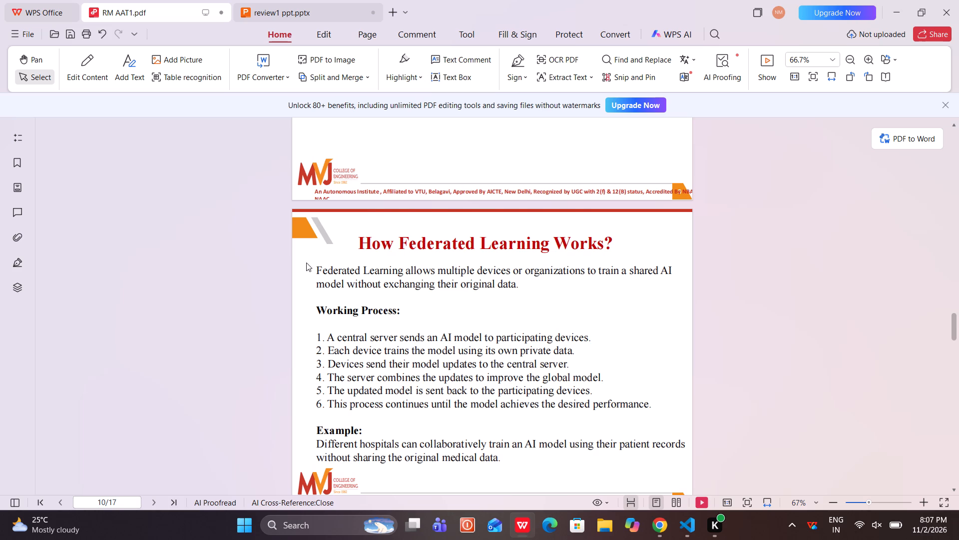
# Copy the full body text under "How Federated Learning Works?" from RM AAT1.pdf into slide 9's text placeholder in review1 ppt.pptx.
pyautogui.moveTo(313, 233); pyautogui.dragTo(383, 288)
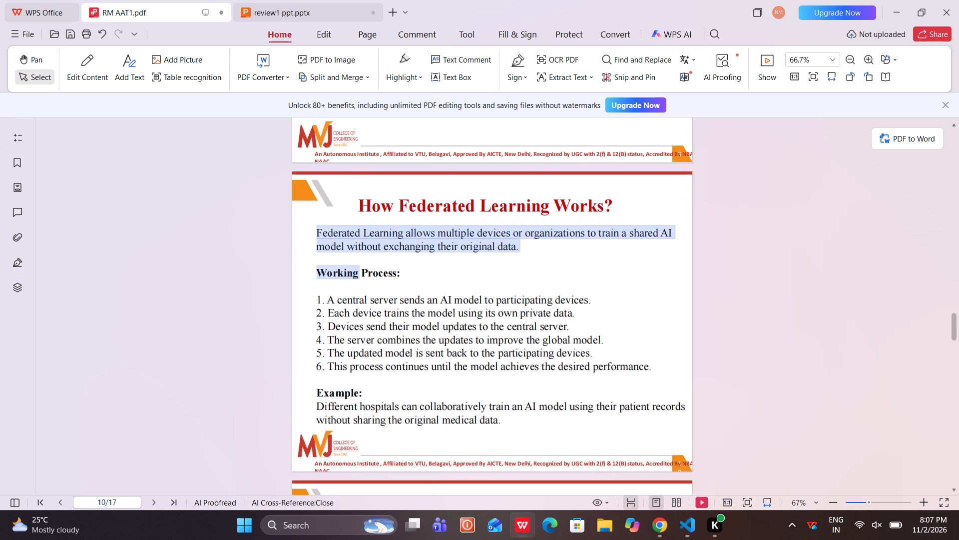
pyautogui.moveTo(383, 288); pyautogui.dragTo(502, 426)
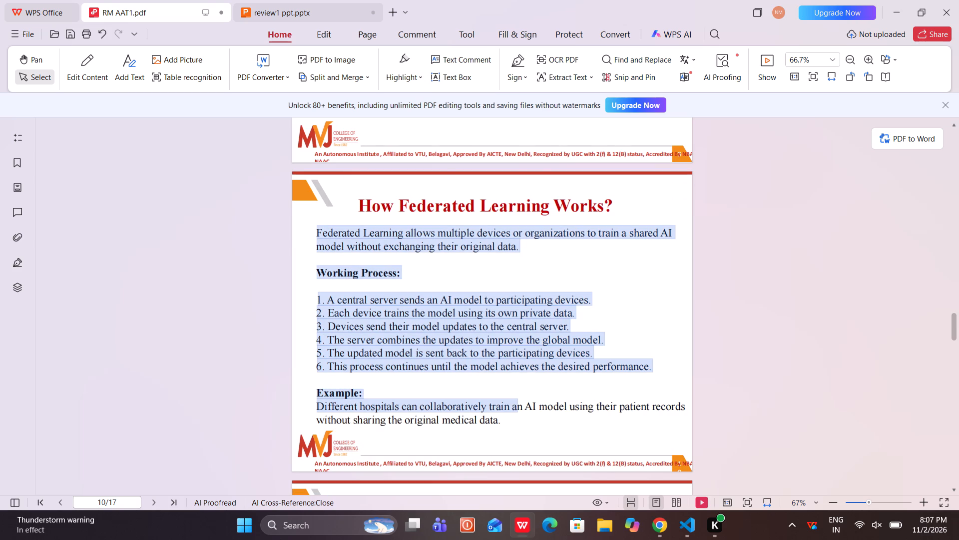
pyautogui.moveTo(502, 426); pyautogui.dragTo(500, 420)
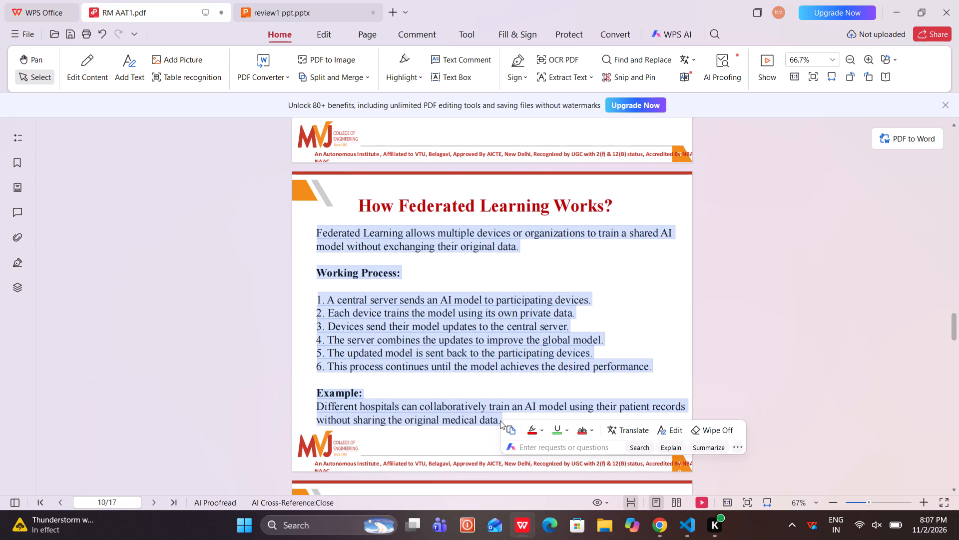
pyautogui.hotkey('ctrl', 'c')
pyautogui.click(305, 0)
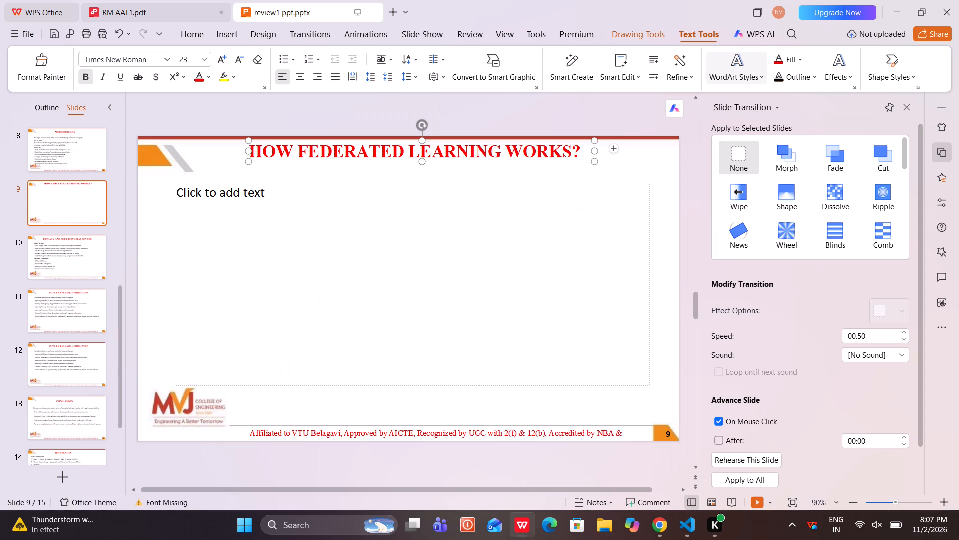
pyautogui.click(290, 194)
pyautogui.hotkey('ctrl', 'v')
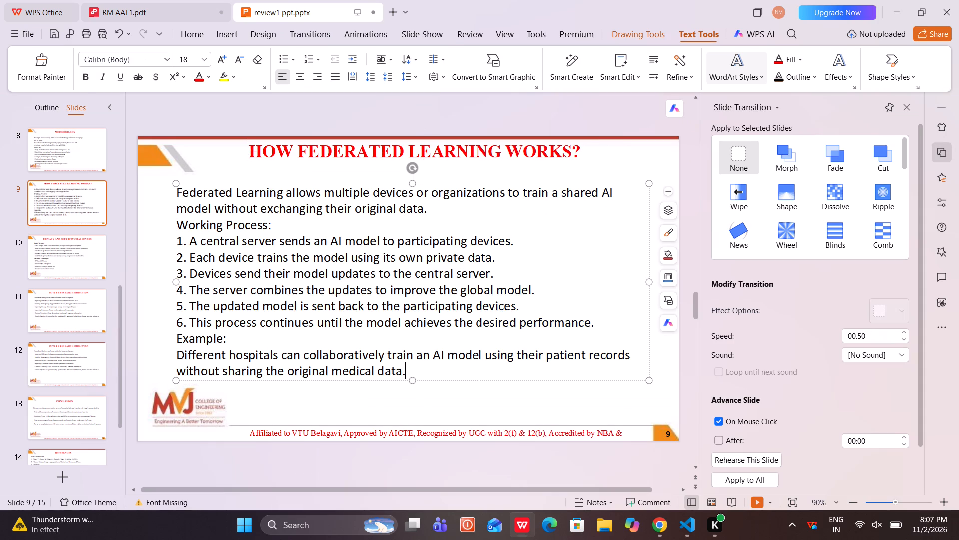
# Set all of slide 9's body text to Times New Roman, size 14.
pyautogui.moveTo(408, 370); pyautogui.dragTo(157, 181)
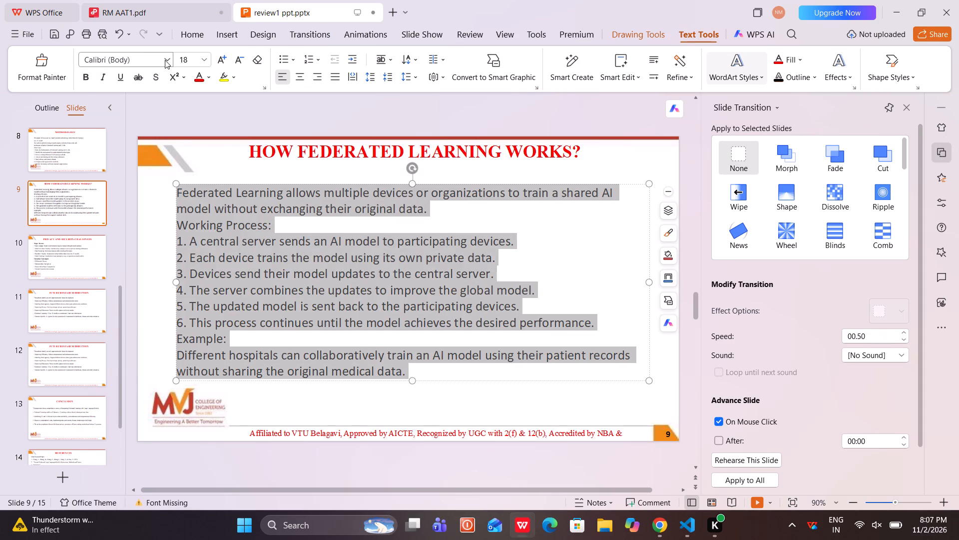
pyautogui.click(165, 60)
pyautogui.click(158, 181)
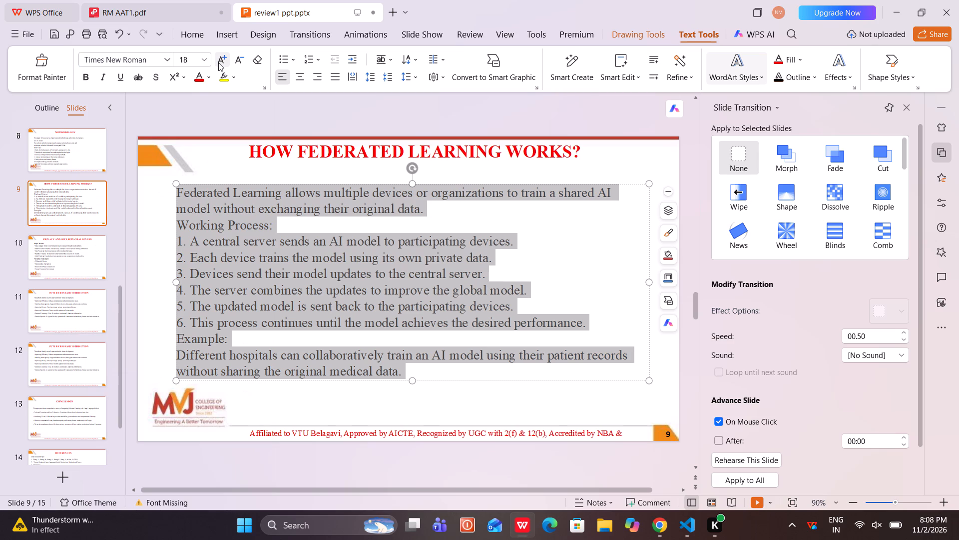
pyautogui.click(207, 62)
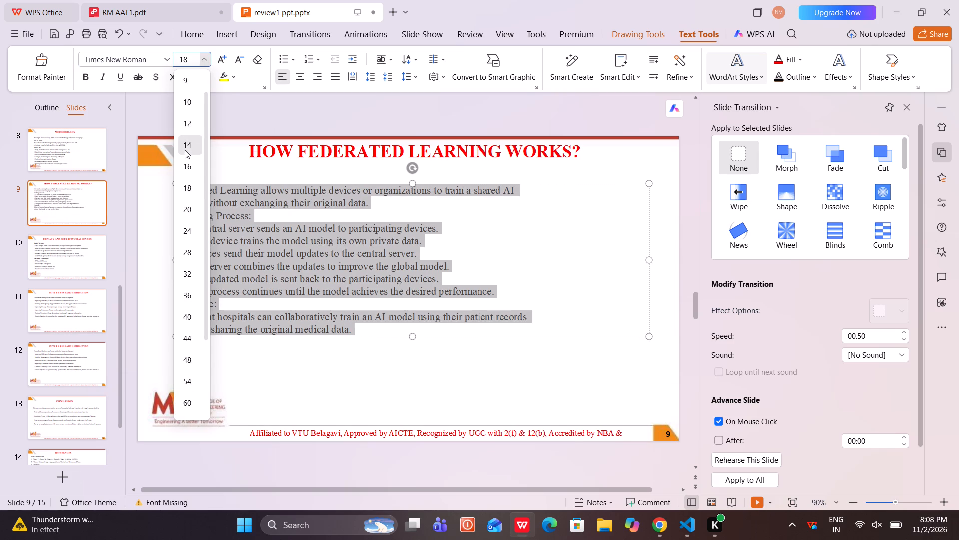
pyautogui.click(185, 150)
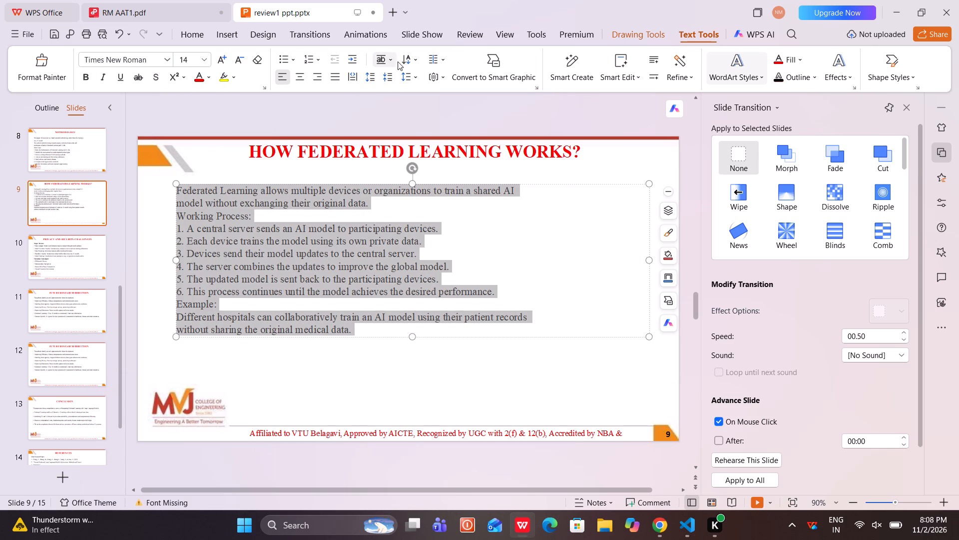
# Increase the line spacing of slide 9's body text so it fills the space down to just above the college logo.
pyautogui.click(391, 76)
pyautogui.tripleClick(375, 77)
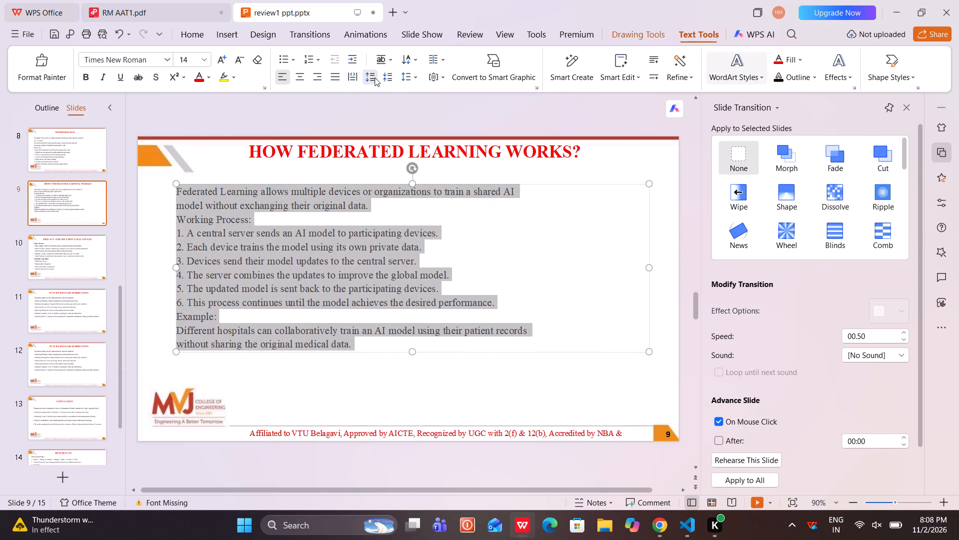
pyautogui.click(375, 77)
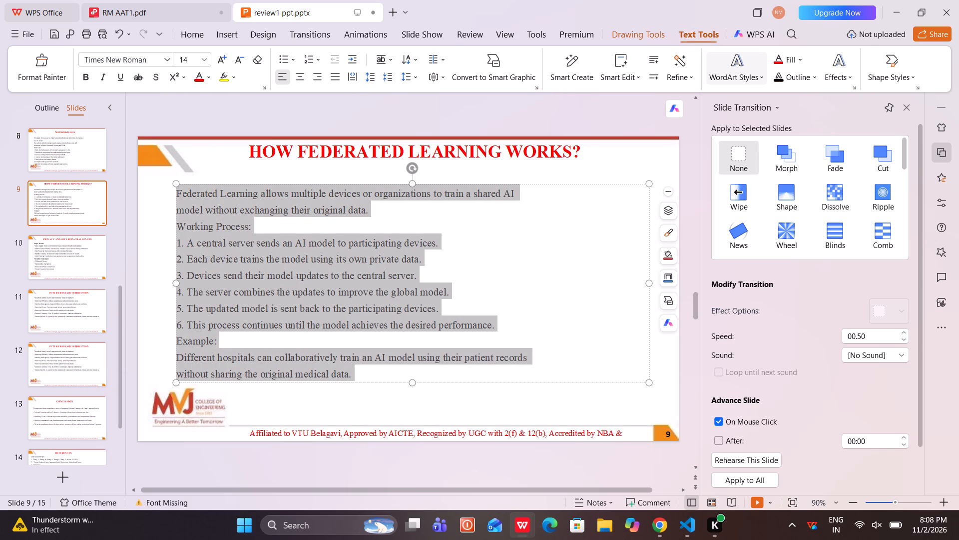
pyautogui.click(222, 150)
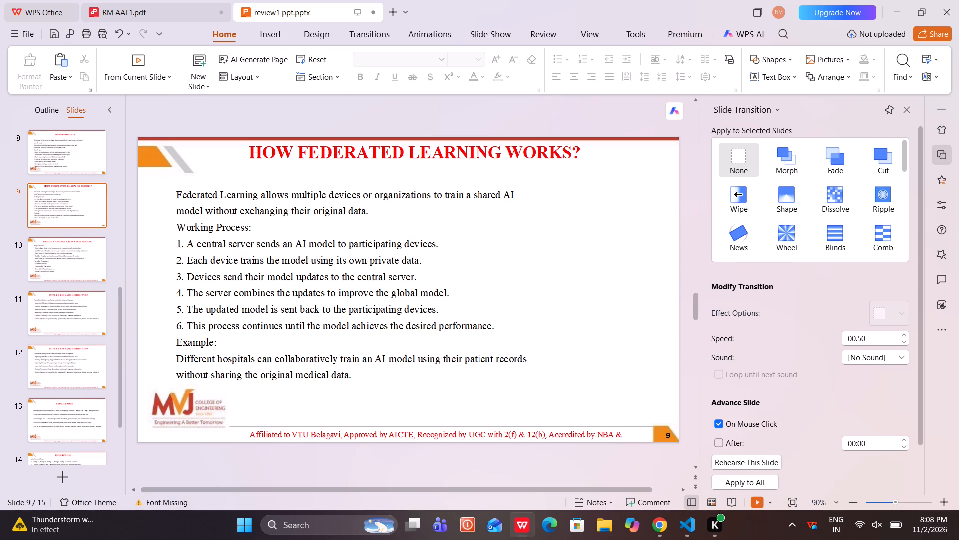
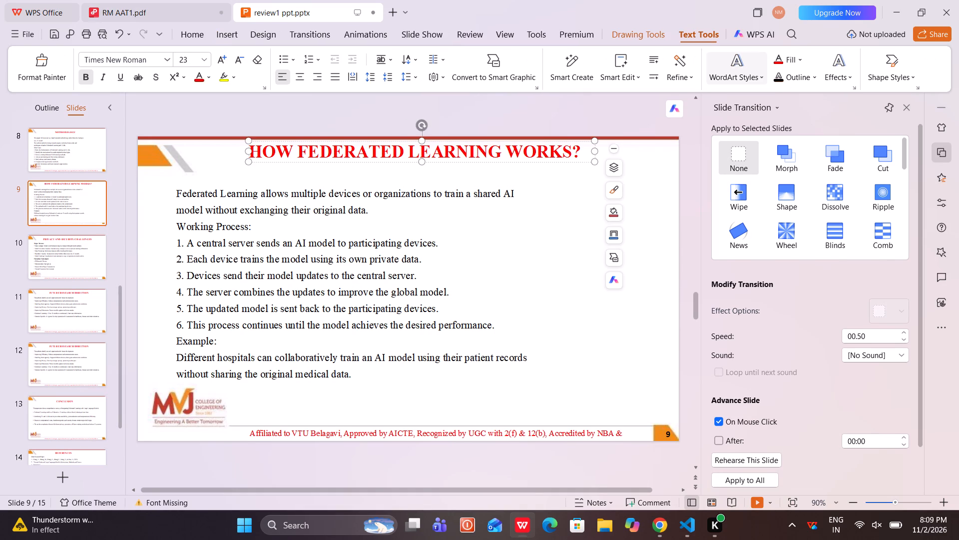
# Move slide 9's title "HOW FEDERATED LEARNING WORKS?" slightly down, away from the slide's top border.
pyautogui.moveTo(343, 139); pyautogui.dragTo(345, 147)
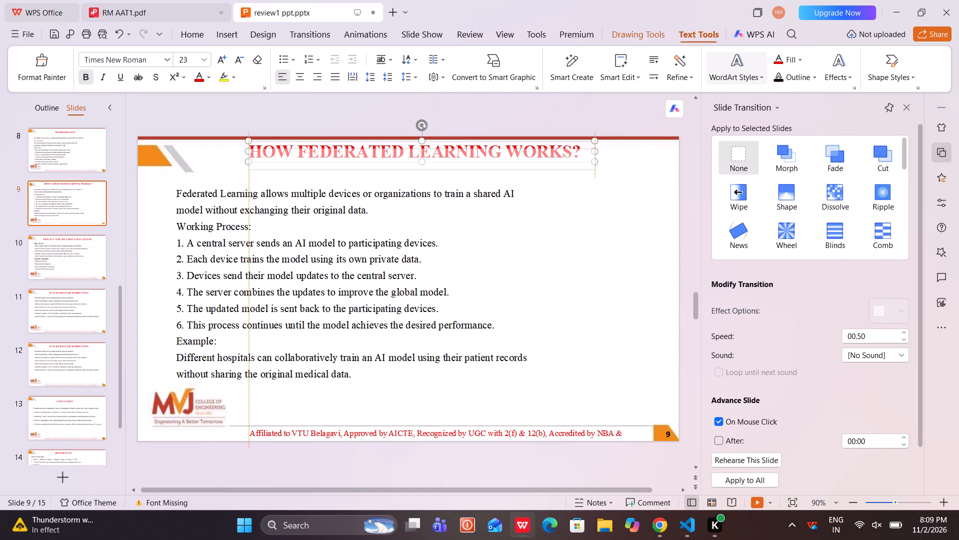
pyautogui.moveTo(345, 147); pyautogui.dragTo(345, 148)
pyautogui.click(345, 123)
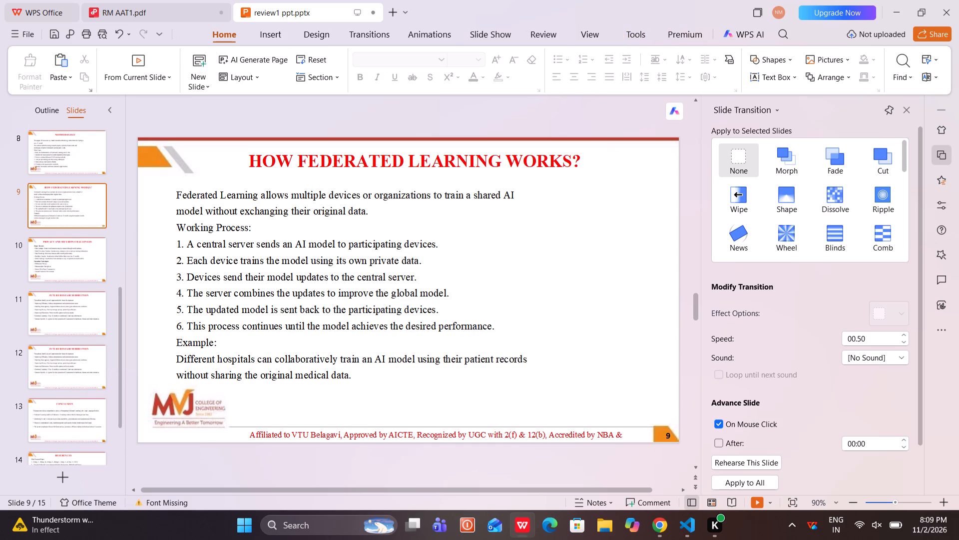
# Move the body text box on slide 8, "METHODOLOGY", slightly up so its last line clears the college logo.
pyautogui.press('Left')
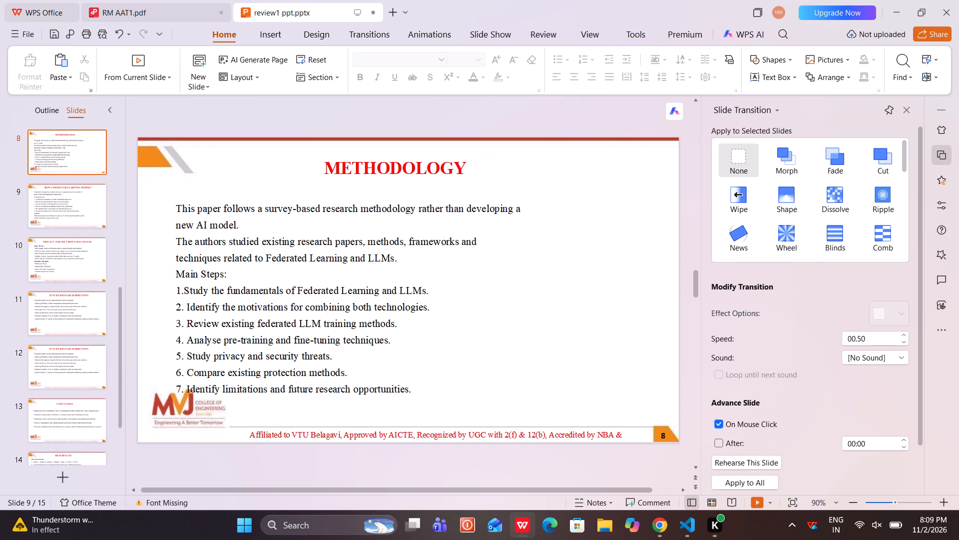
pyautogui.click(370, 280)
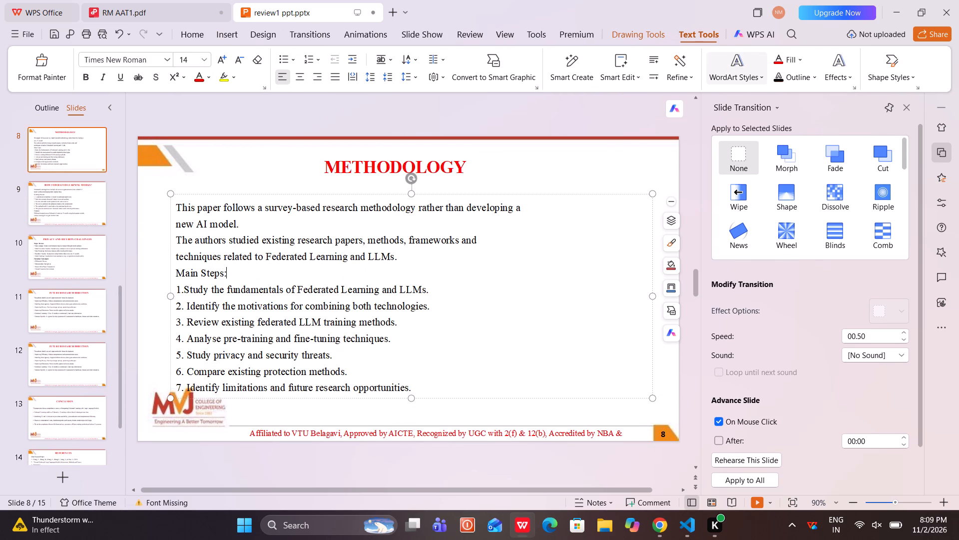
pyautogui.moveTo(350, 191); pyautogui.dragTo(350, 191)
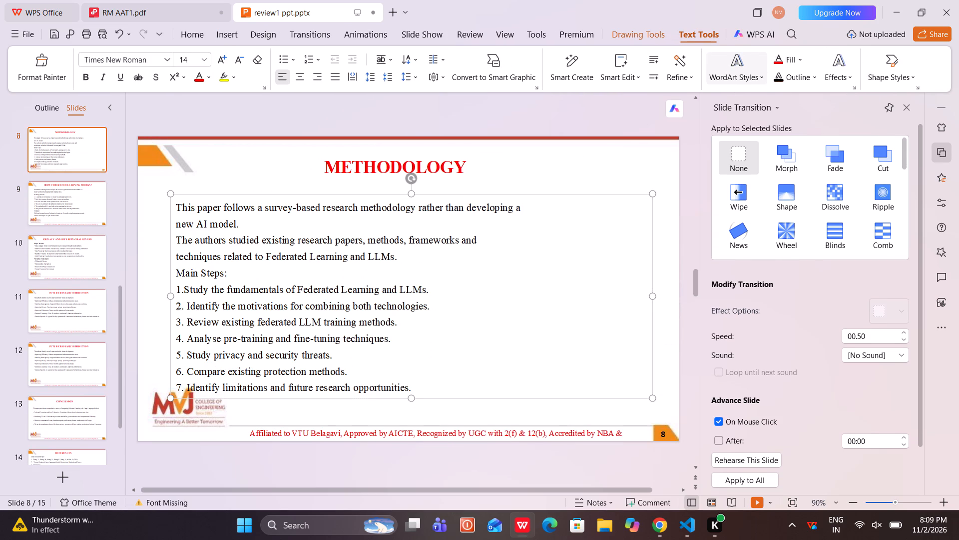
pyautogui.moveTo(350, 191); pyautogui.dragTo(351, 185)
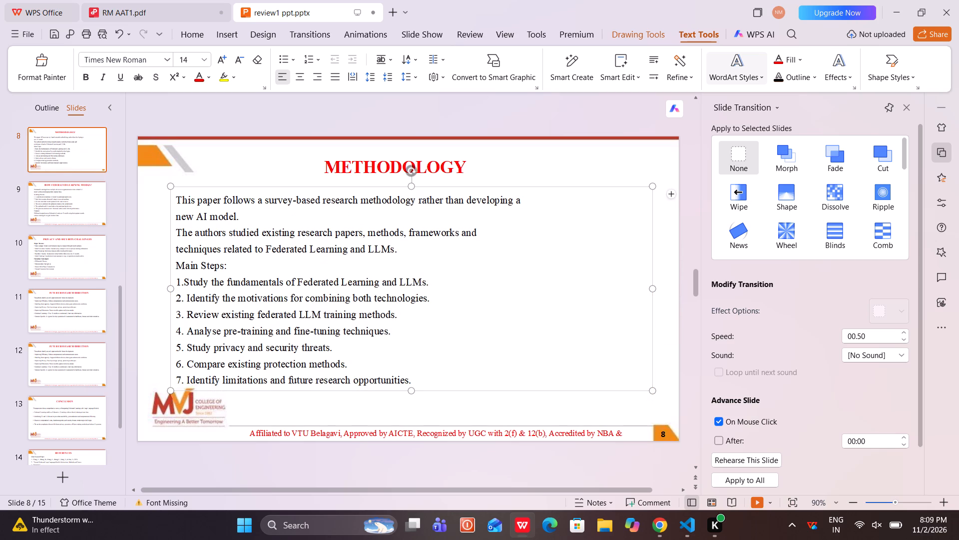
pyautogui.click(533, 282)
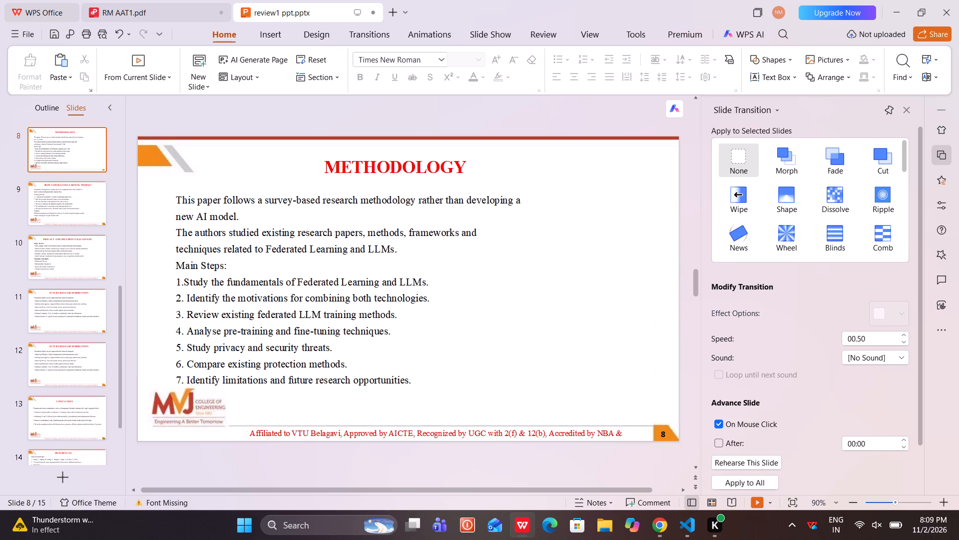
# Save the presentation.
pyautogui.hotkey('ctrl', 's')
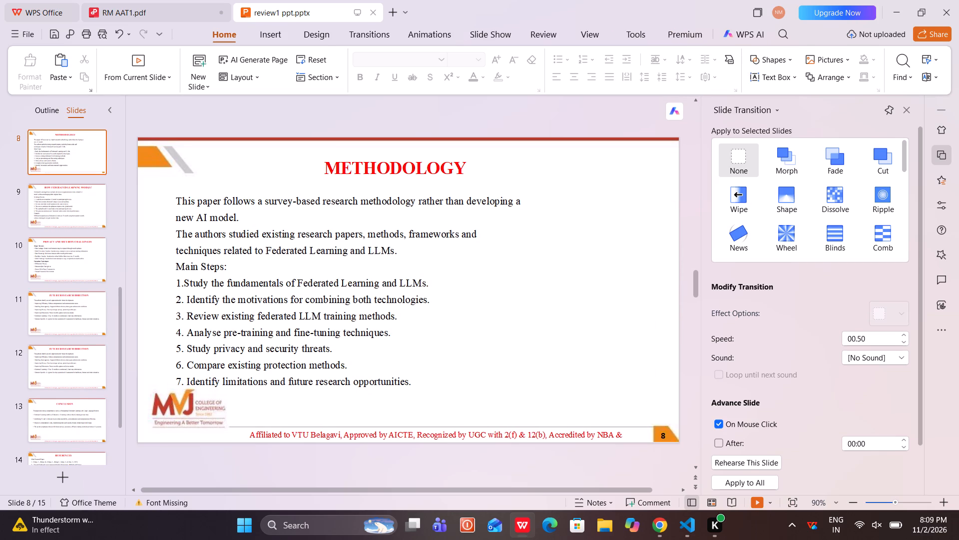
# Insert a new slide with title and text placeholders between "HOW FEDERATED LEARNING WORKS?" and "PRIVACY AND SECURITY CHALLENGES".
pyautogui.press('Right')
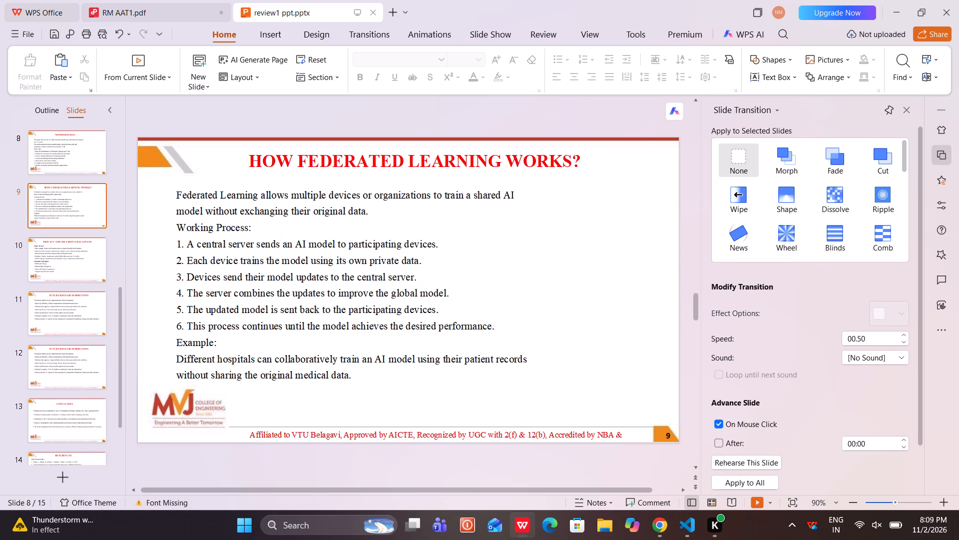
pyautogui.press('Right')
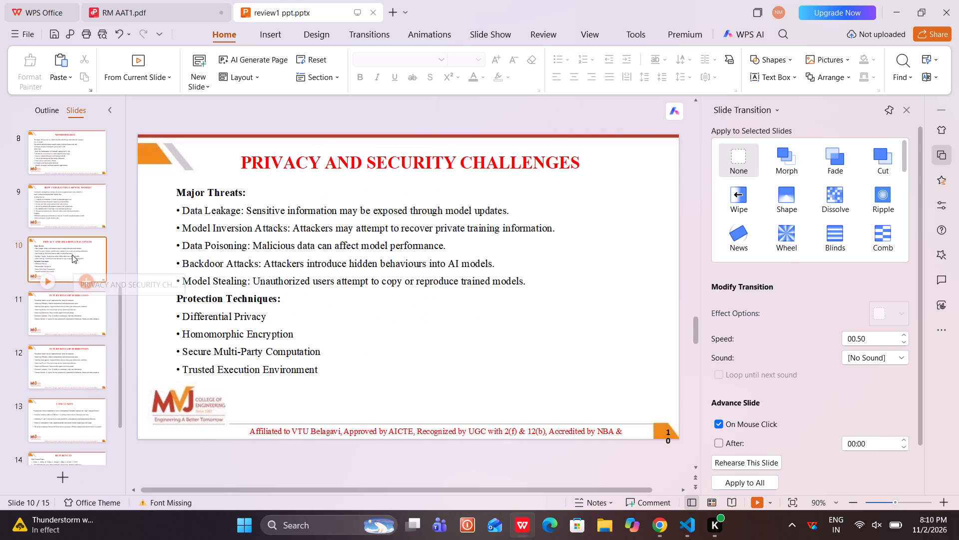
pyautogui.press('Left')
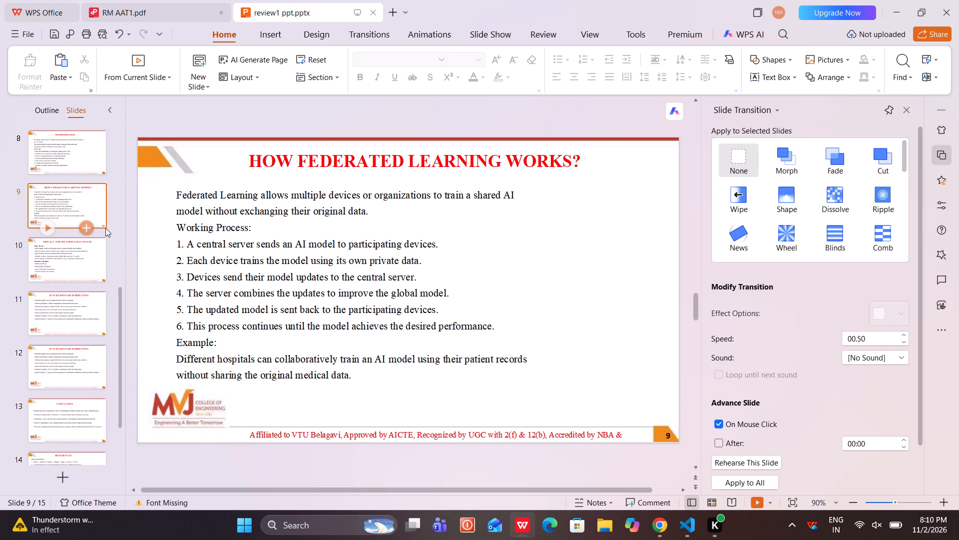
pyautogui.click(85, 224)
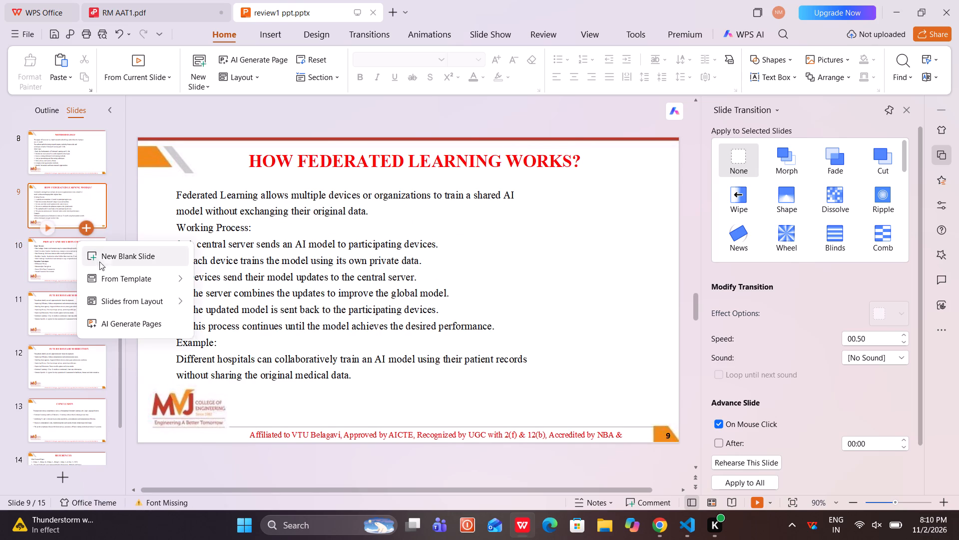
pyautogui.click(106, 297)
pyautogui.click(325, 119)
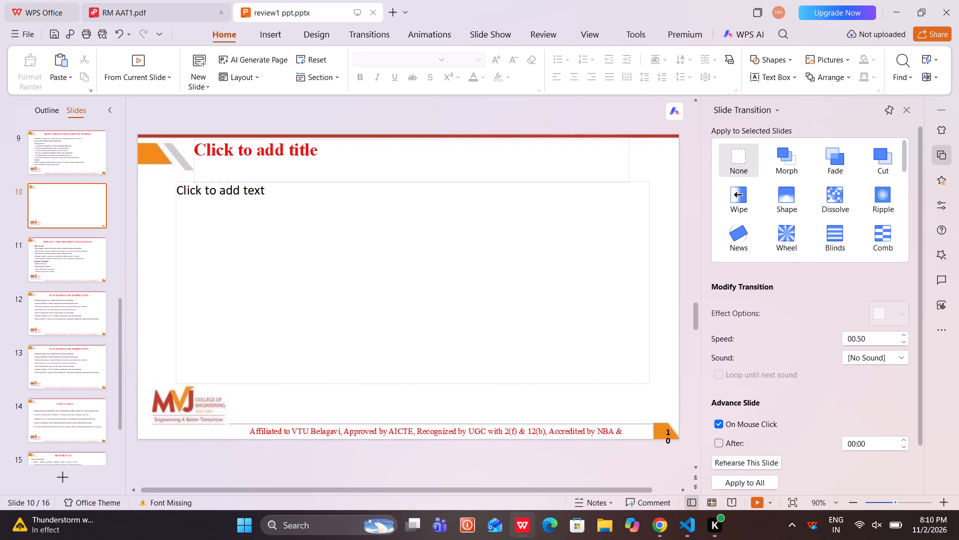
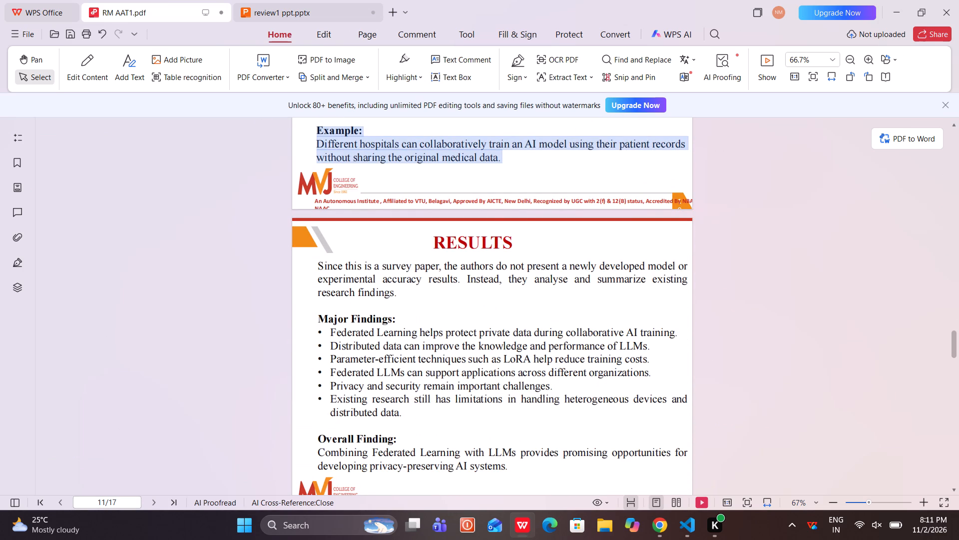
# Copy the heading "RESULTS" from RM AAT1.pdf into the title placeholder of slide 10 in review1 ppt.pptx.
pyautogui.moveTo(512, 244); pyautogui.dragTo(405, 259)
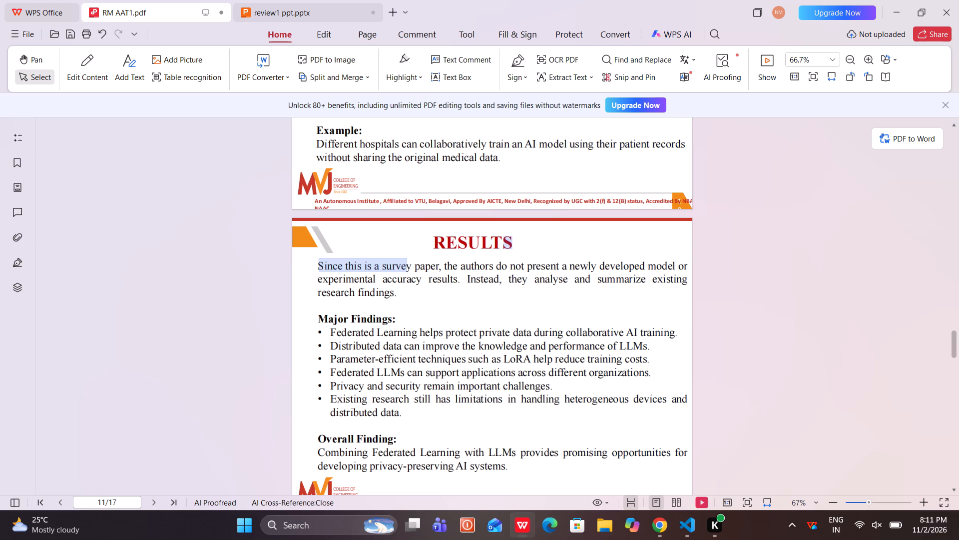
pyautogui.moveTo(405, 259); pyautogui.dragTo(435, 243)
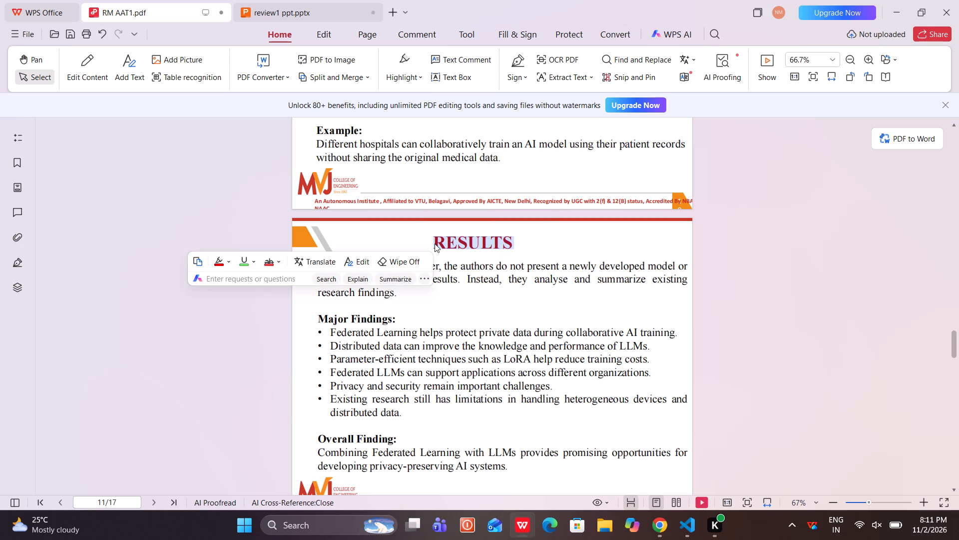
pyautogui.hotkey('ctrl', 'c')
pyautogui.click(318, 0)
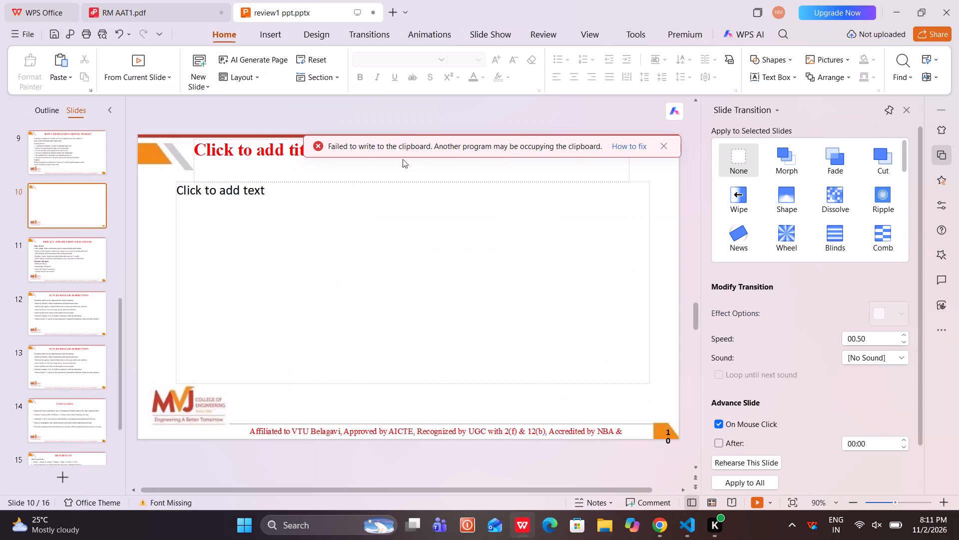
pyautogui.click(388, 169)
pyautogui.click(661, 148)
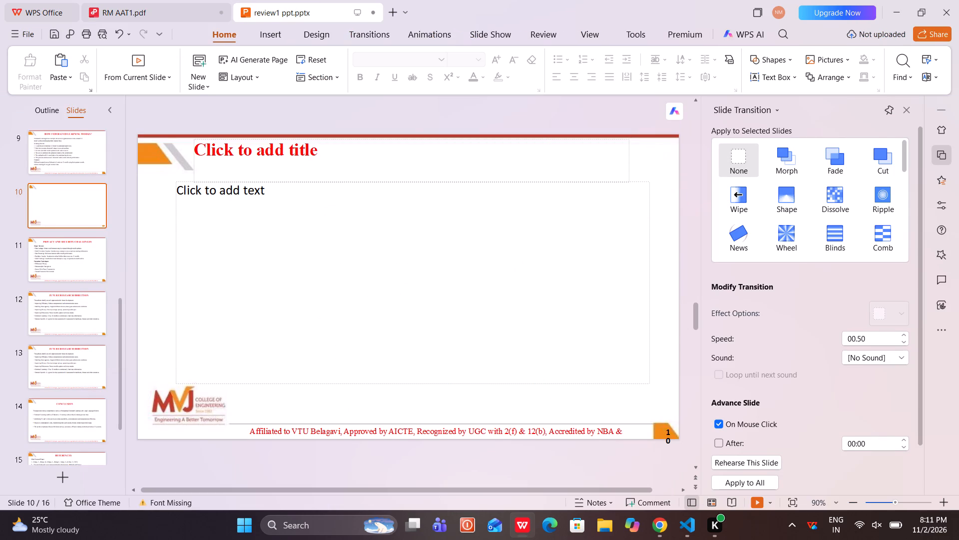
pyautogui.click(456, 168)
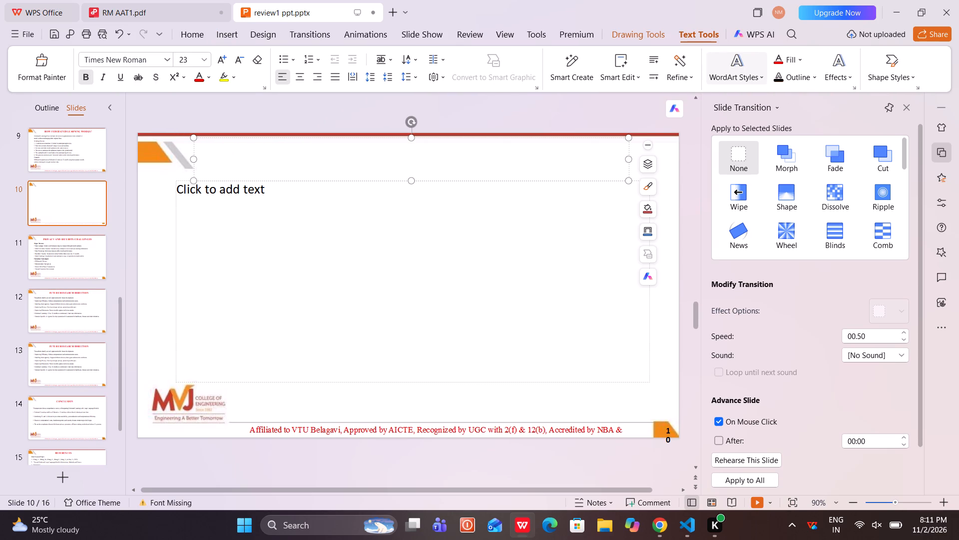
pyautogui.hotkey('ctrl', 'v')
pyautogui.hotkey('ctrl', 'v')
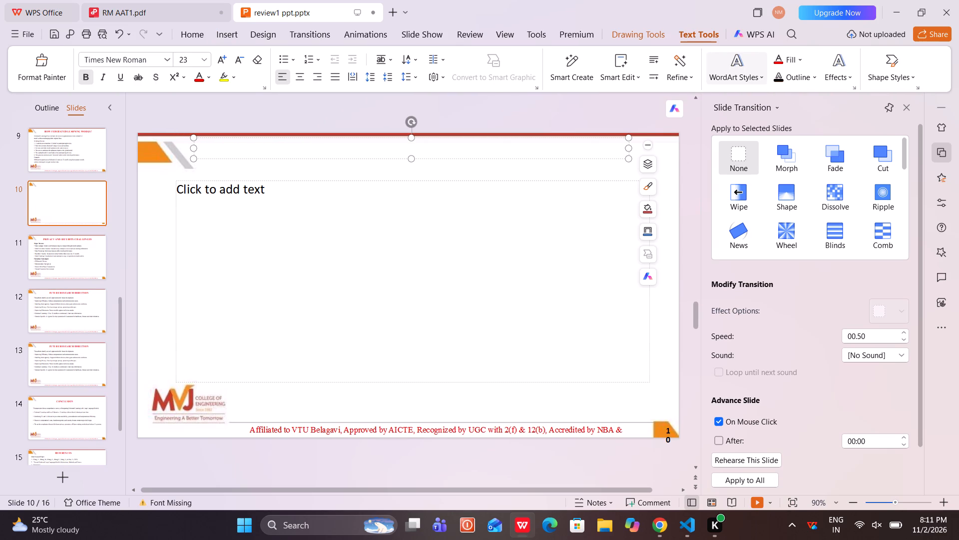
pyautogui.hotkey('ctrl', 'v')
pyautogui.hotkey('ctrl', 'v')
pyautogui.click(154, 0)
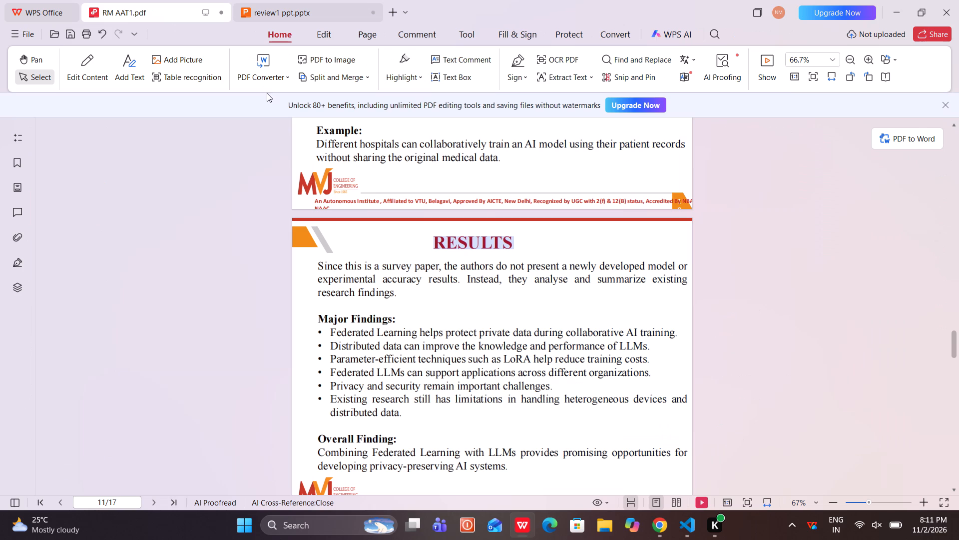
pyautogui.hotkey('ctrl', 'c')
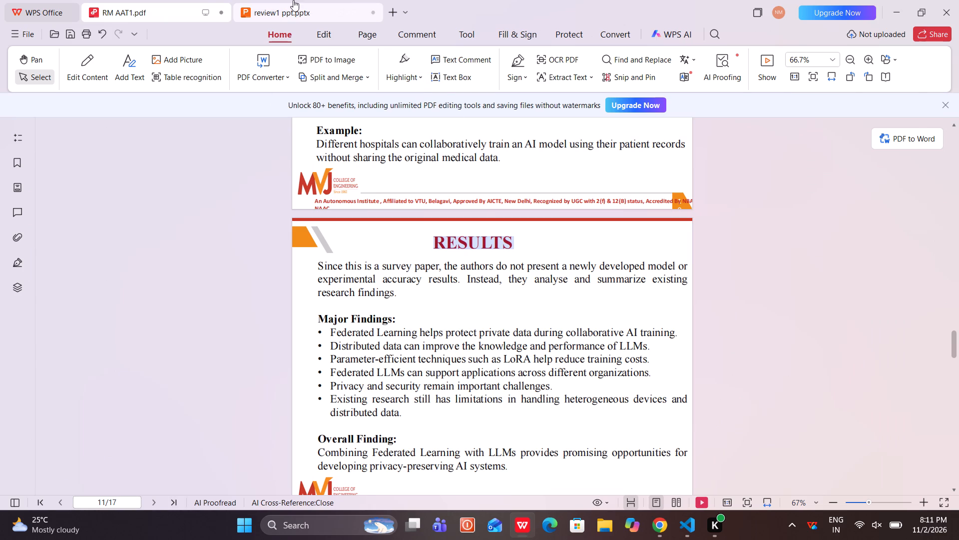
pyautogui.click(292, 0)
pyautogui.hotkey('ctrl', 'v')
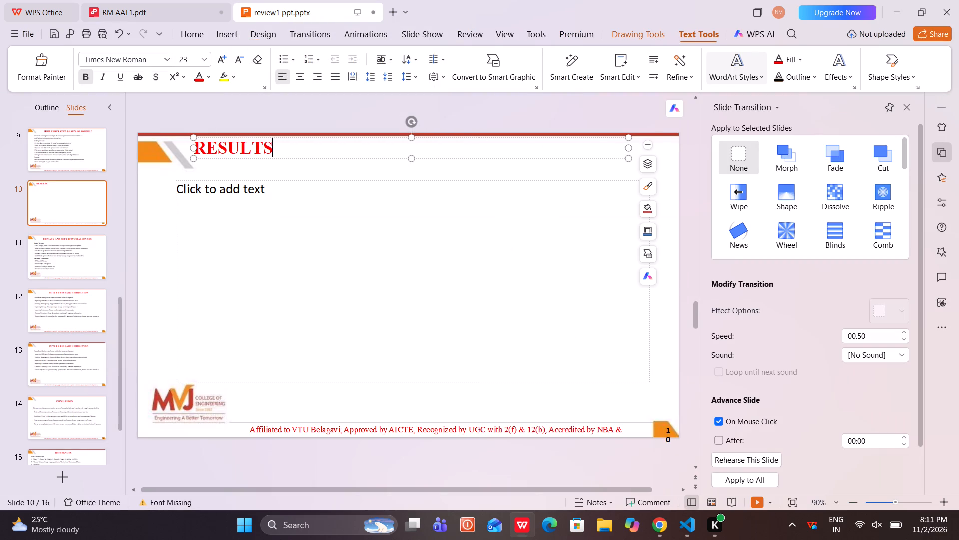
# Narrow slide 10's title box from both sides to fit around "RESULTS", placing the heading near the middle of the slide's top.
pyautogui.moveTo(193, 147); pyautogui.dragTo(321, 165)
pyautogui.moveTo(319, 148); pyautogui.dragTo(332, 152)
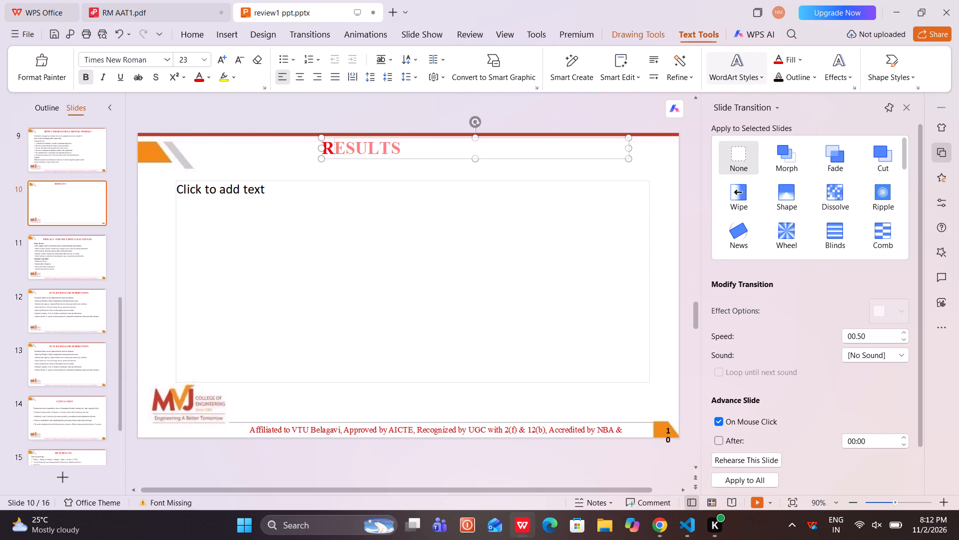
pyautogui.moveTo(332, 152); pyautogui.dragTo(343, 158)
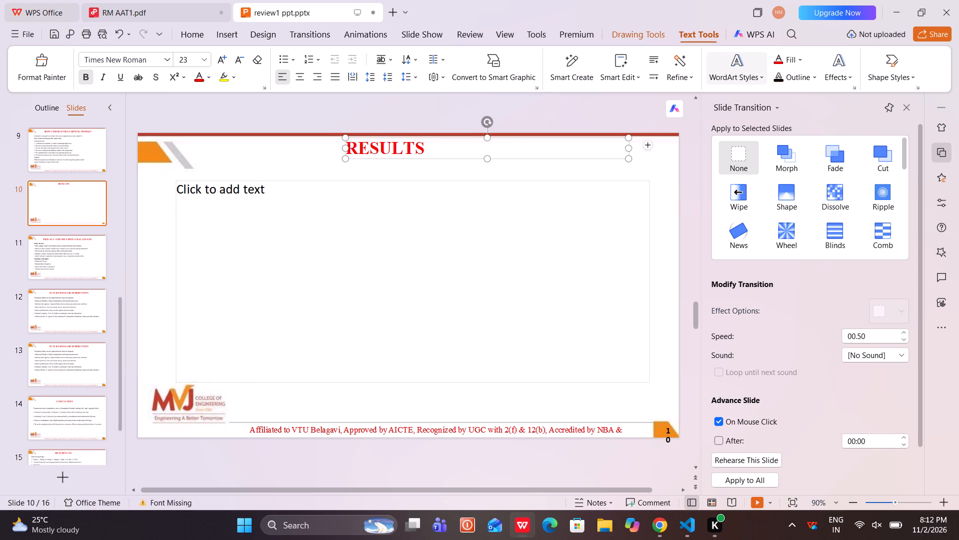
pyautogui.moveTo(347, 147); pyautogui.dragTo(357, 157)
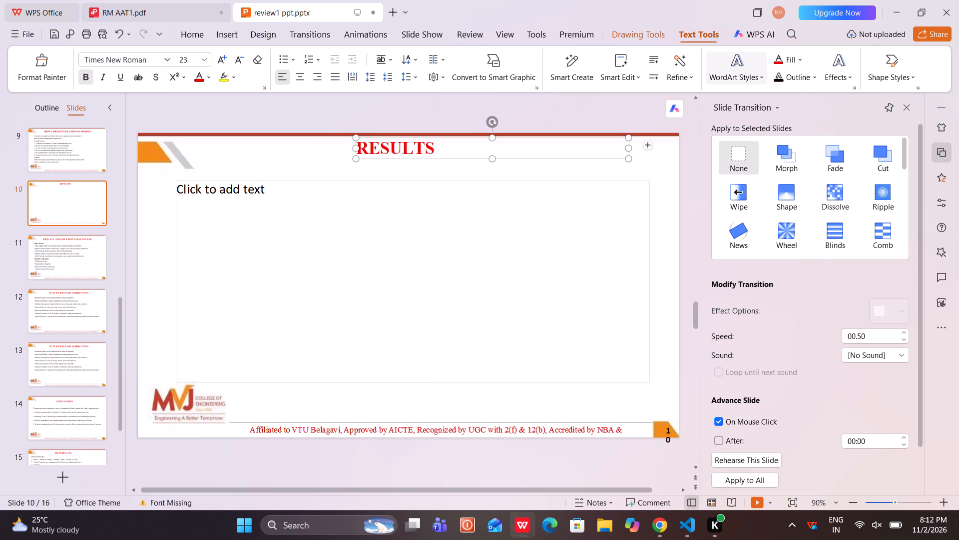
pyautogui.moveTo(629, 148); pyautogui.dragTo(453, 171)
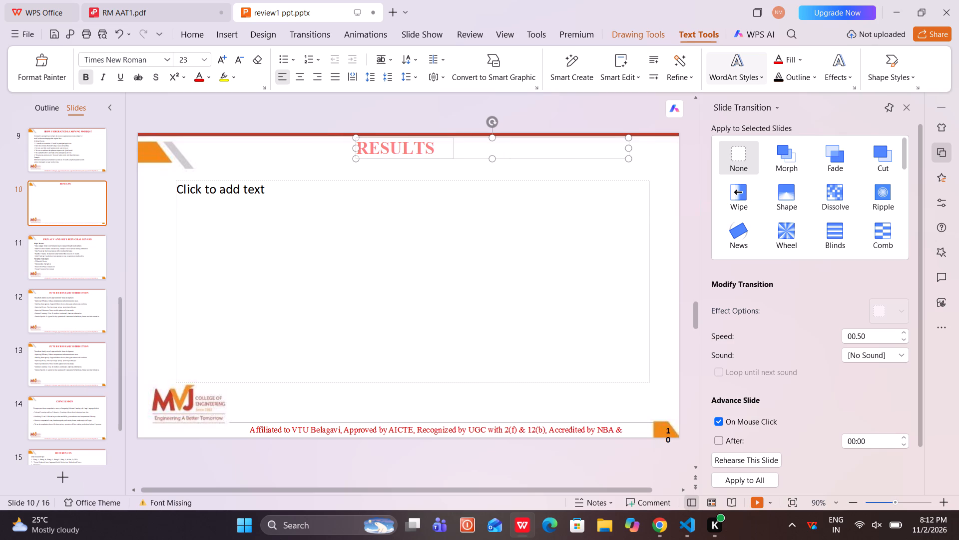
pyautogui.moveTo(453, 171); pyautogui.dragTo(440, 177)
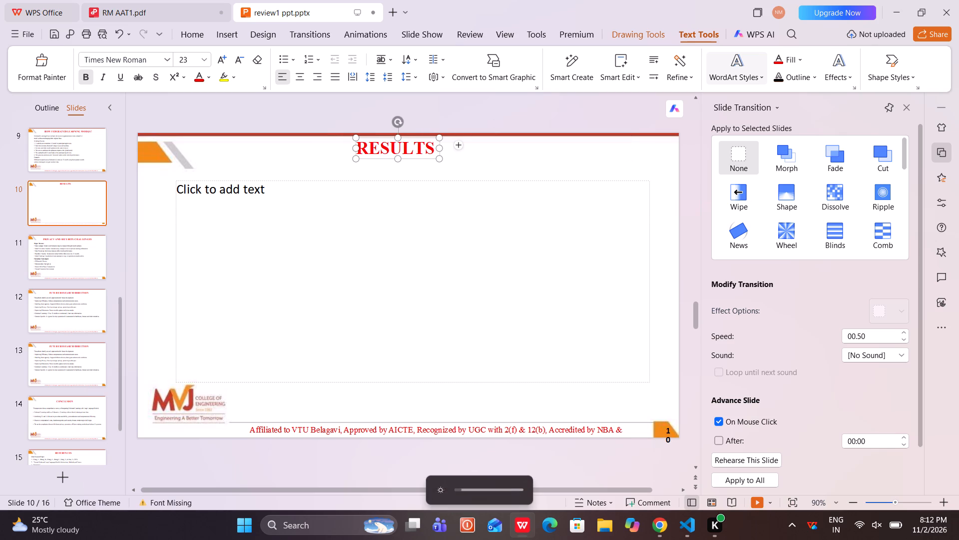
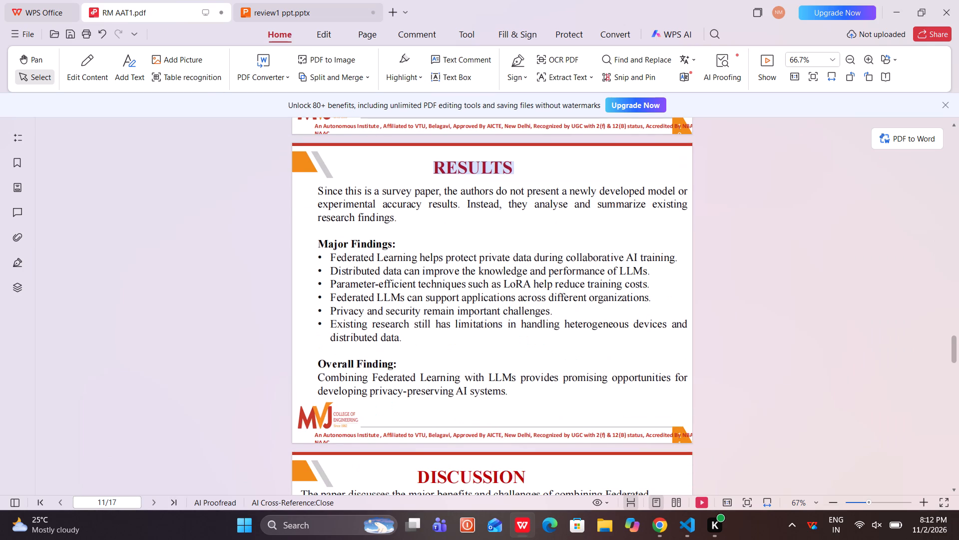
# Copy the full RESULTS body text, from "Since this is a survey paper" to "AI systems", from RM AAT1.pdf into slide 10's body placeholder.
pyautogui.moveTo(318, 191); pyautogui.dragTo(520, 395)
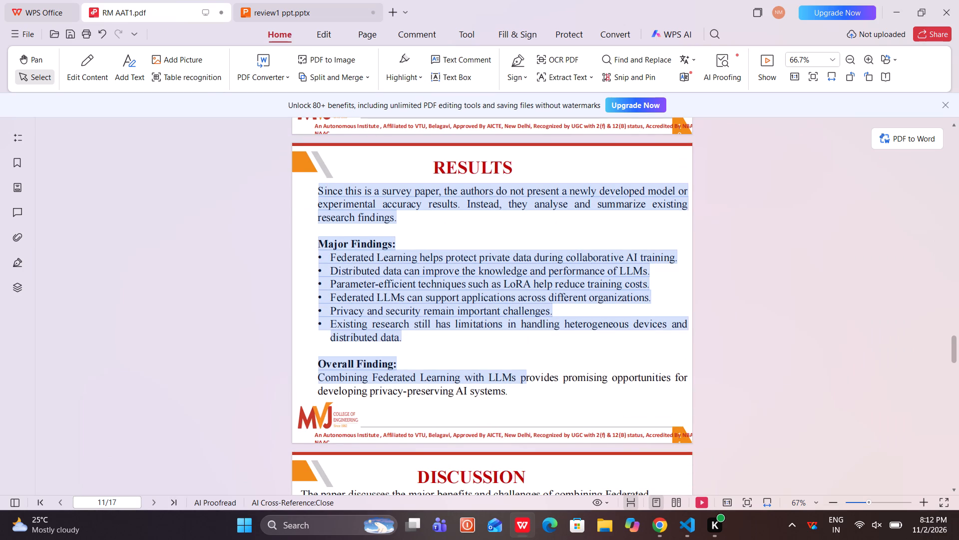
pyautogui.moveTo(520, 395); pyautogui.dragTo(506, 395)
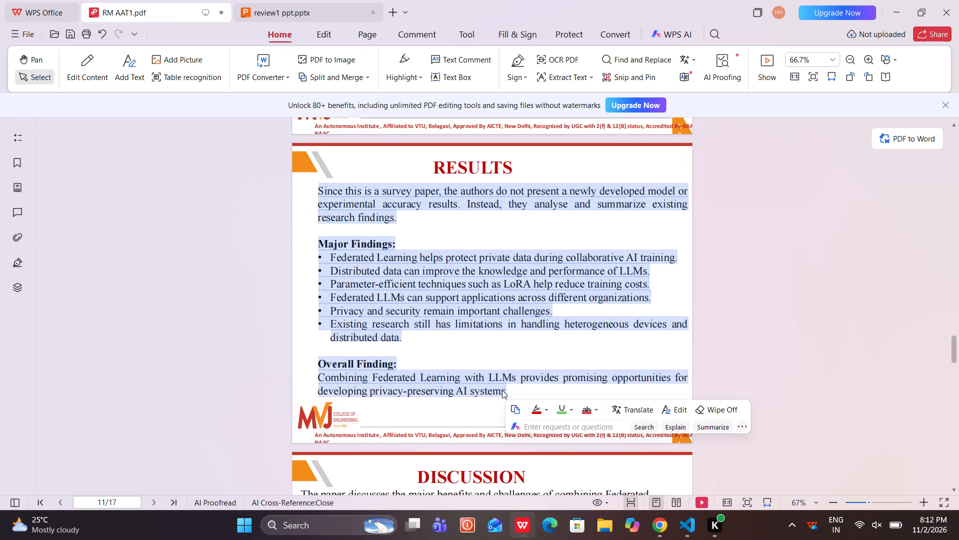
pyautogui.hotkey('ctrl', 'c')
pyautogui.click(308, 0)
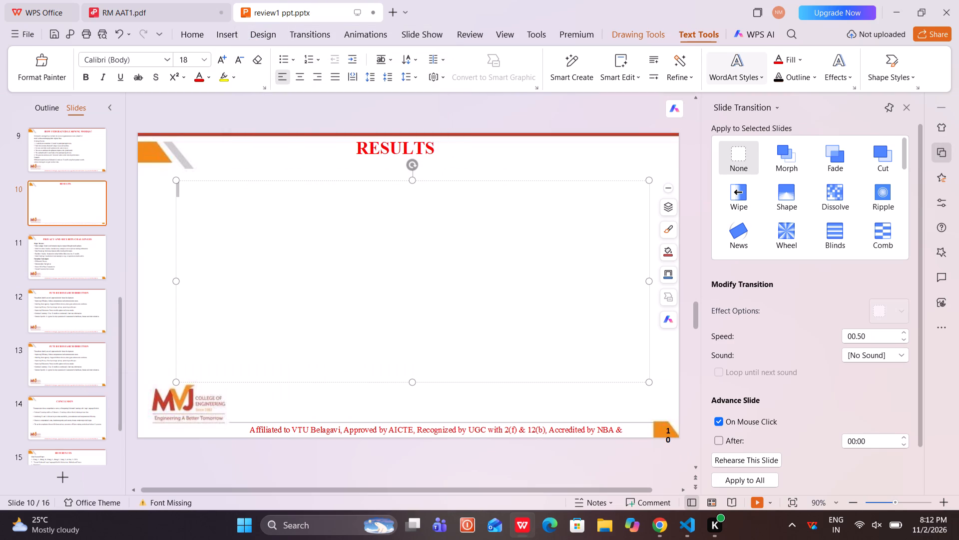
pyautogui.hotkey('ctrl', 'v')
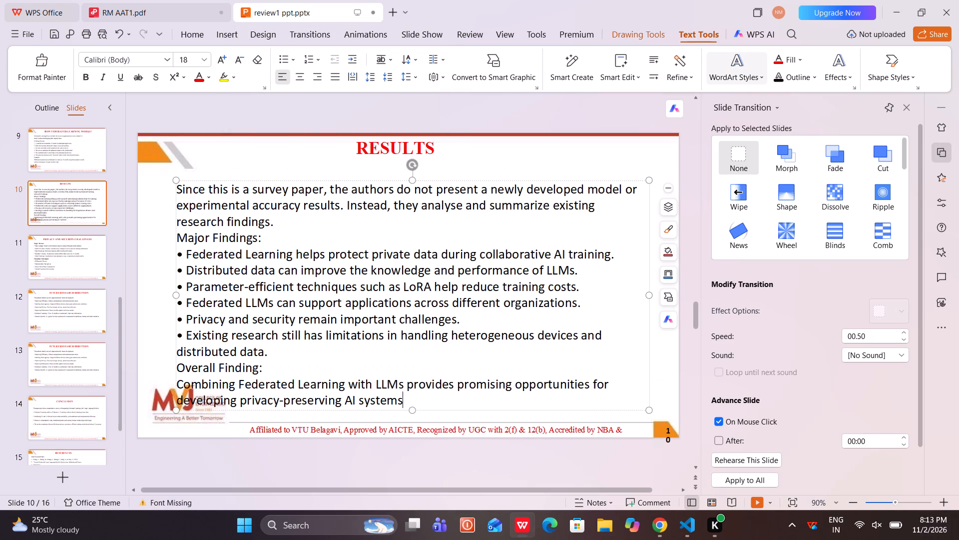
# Format all of slide 10's body text in Times New Roman at size 14.
pyautogui.moveTo(410, 398); pyautogui.dragTo(185, 261)
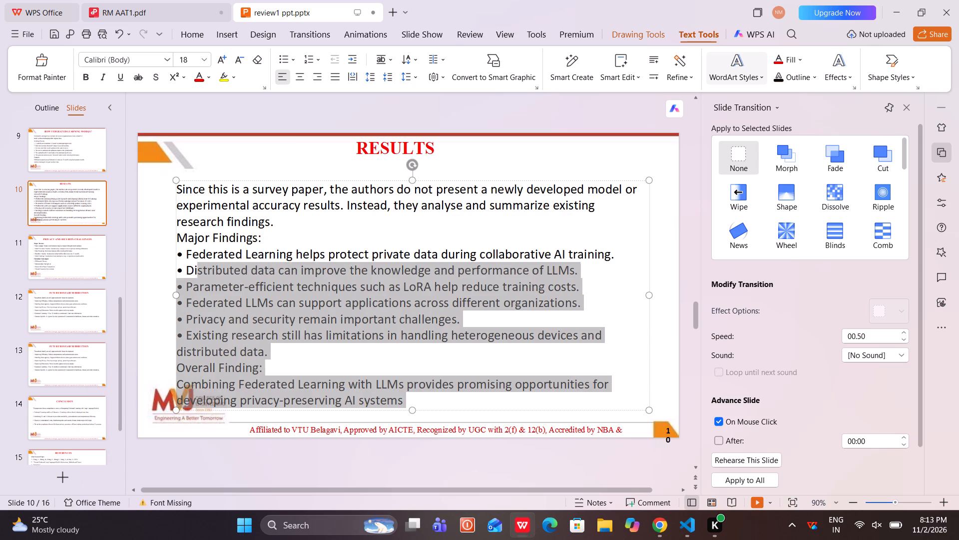
pyautogui.moveTo(185, 261); pyautogui.dragTo(128, 173)
pyautogui.click(171, 64)
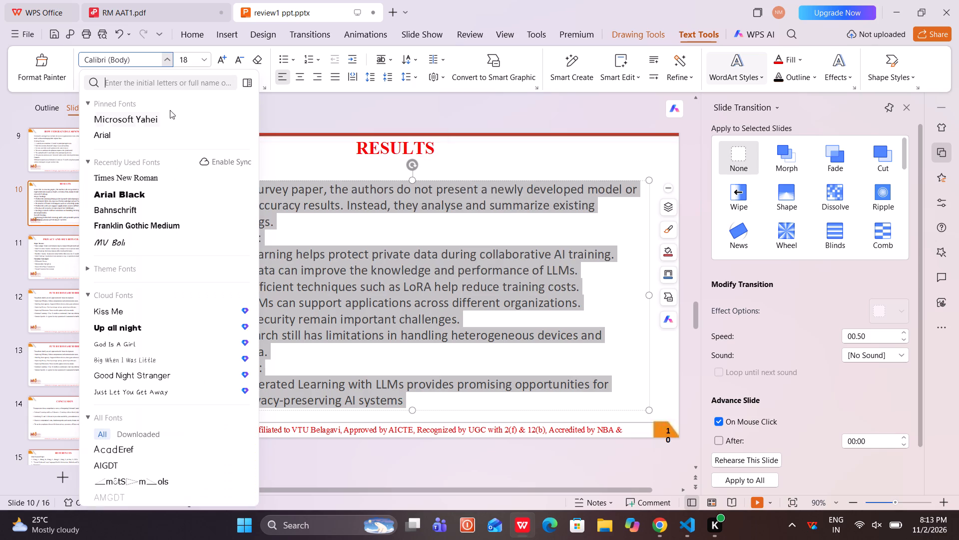
pyautogui.click(153, 182)
pyautogui.click(201, 59)
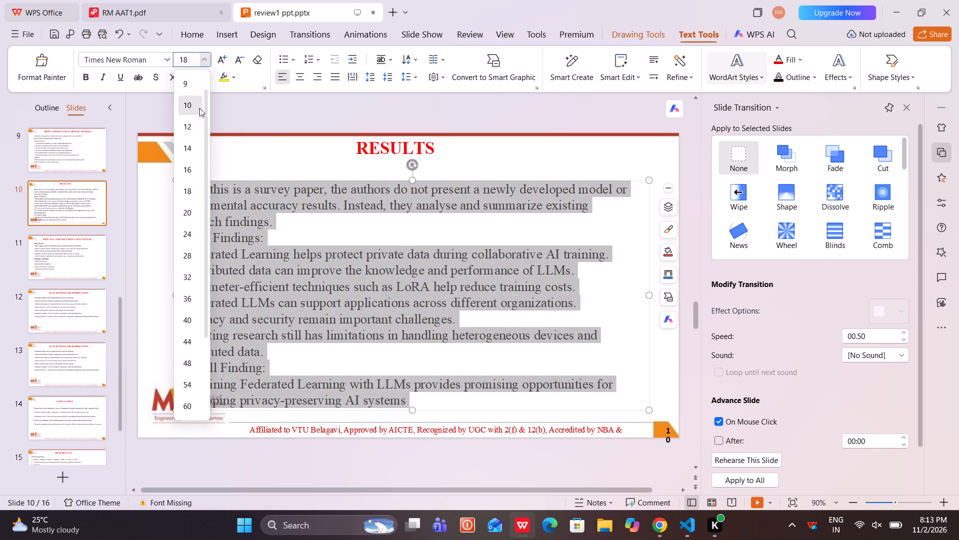
pyautogui.click(190, 145)
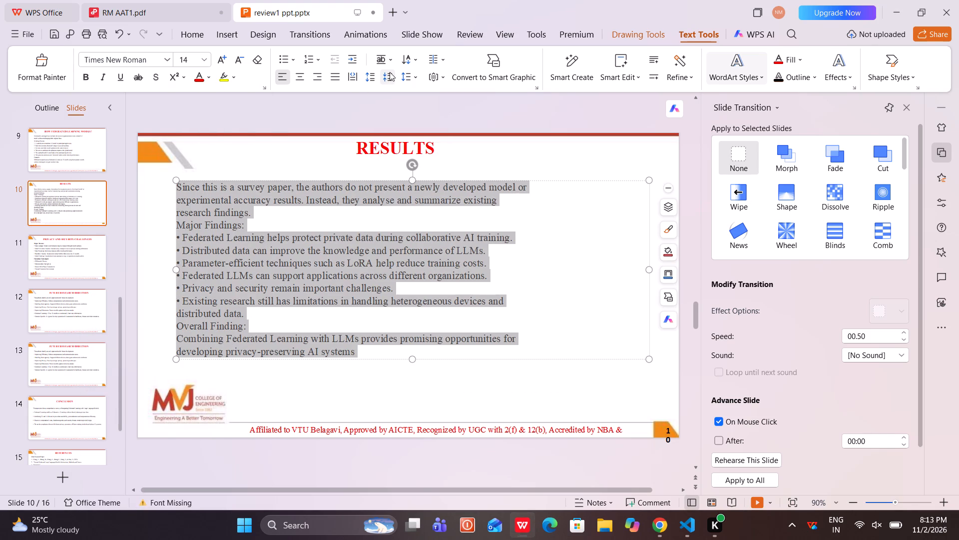
# Increase the line spacing of slide 10's body text and justify its paragraphs.
pyautogui.click(390, 72)
pyautogui.doubleClick(375, 78)
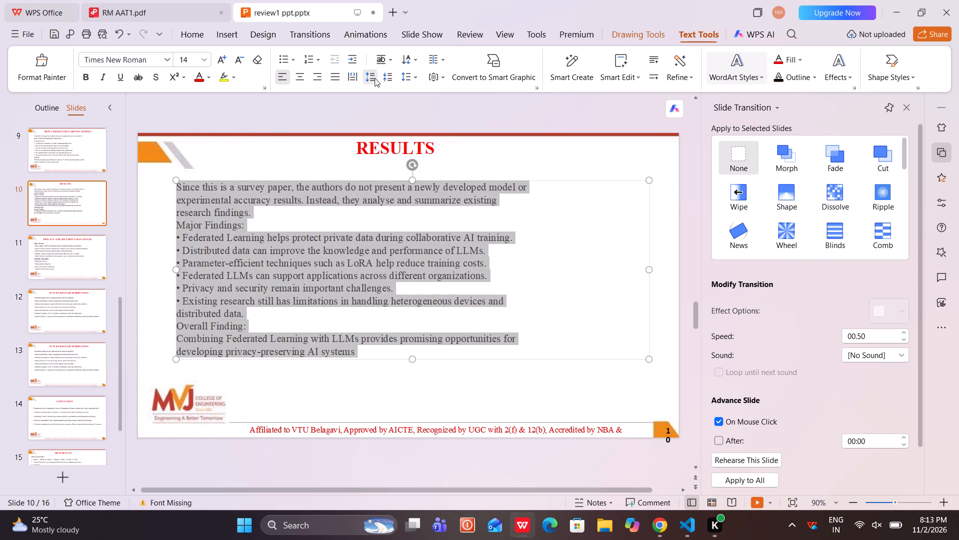
pyautogui.click(375, 78)
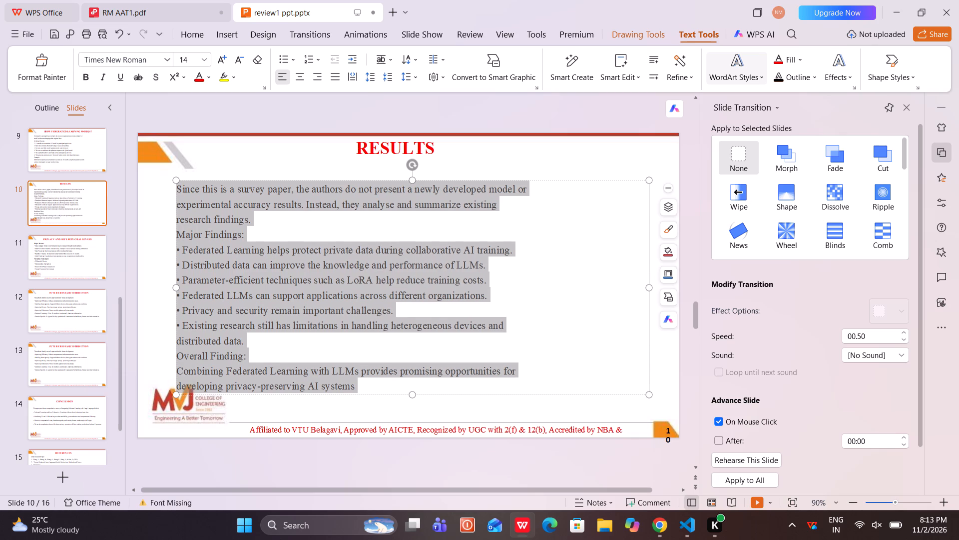
pyautogui.click(329, 74)
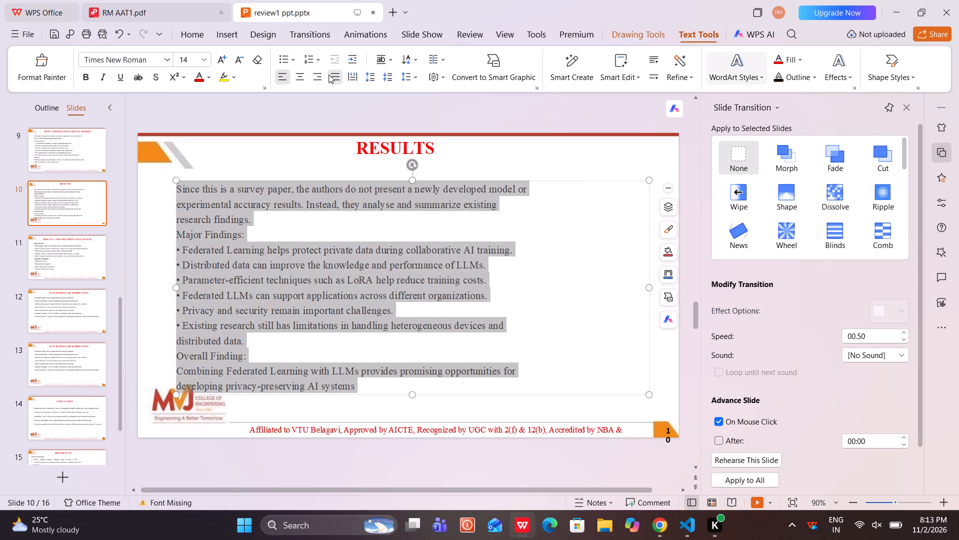
pyautogui.click(329, 74)
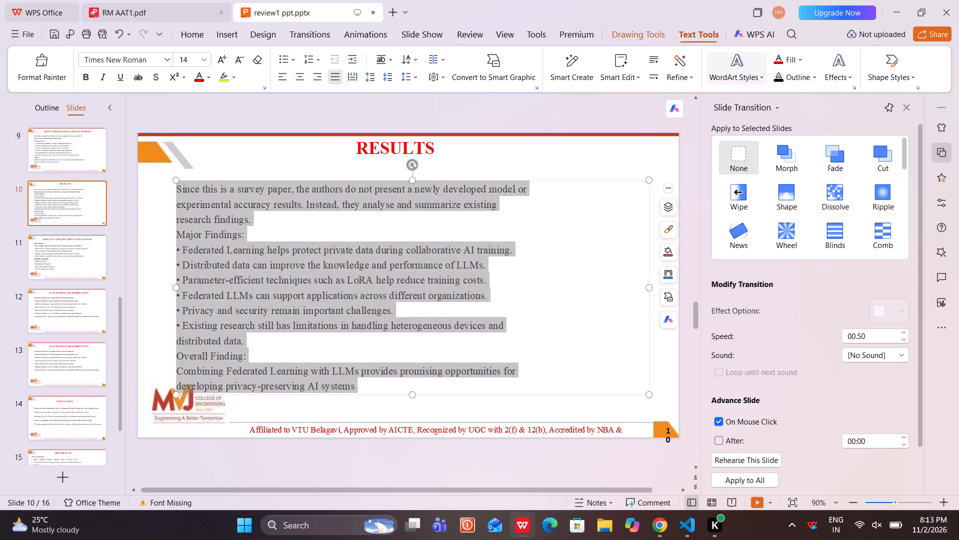
pyautogui.click(306, 118)
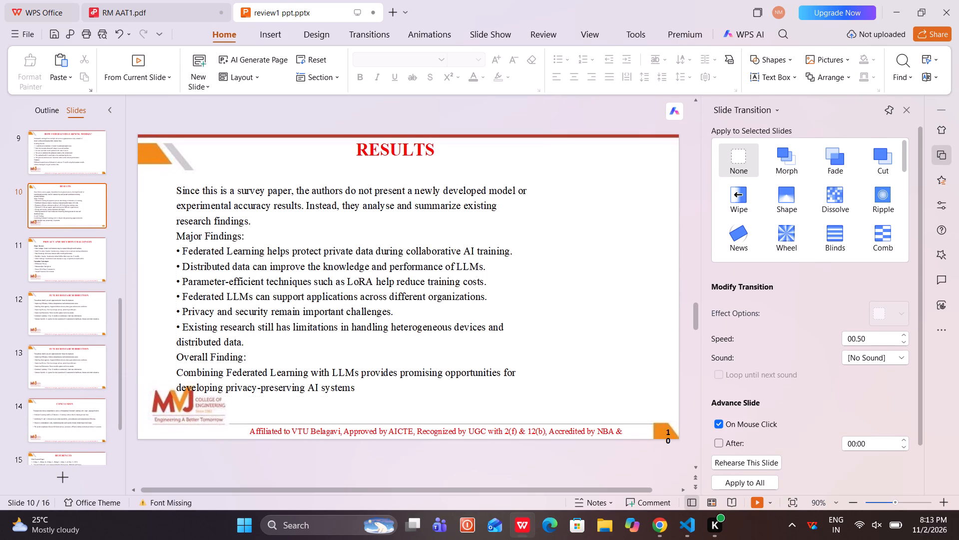
# Remove the stray line breaks in the opening paragraph and the last bullet, keeping single spaces in "or experimental", "existing research" and "and distributed".
pyautogui.click(179, 206)
pyautogui.press('Left')
pyautogui.press('BackSpace')
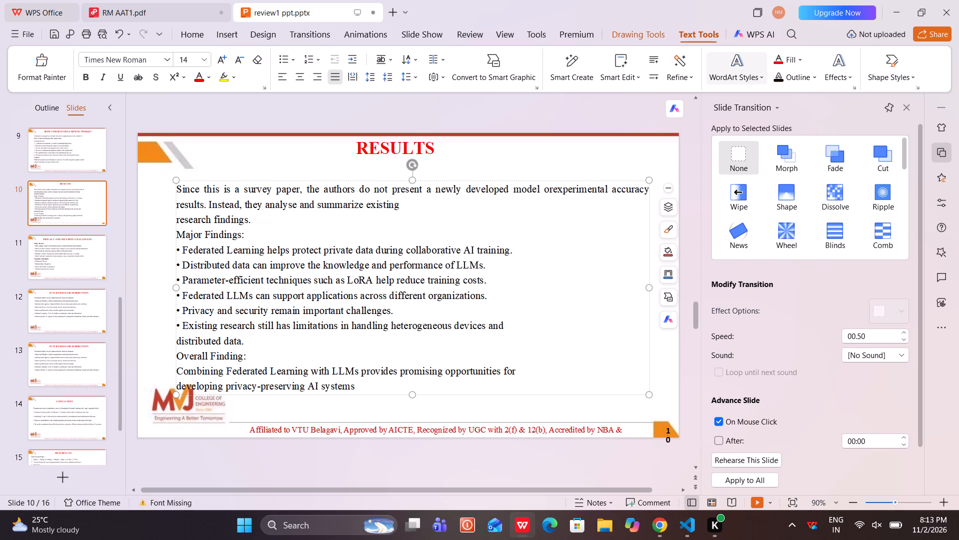
pyautogui.click(179, 220)
pyautogui.press('Left')
pyautogui.press('BackSpace')
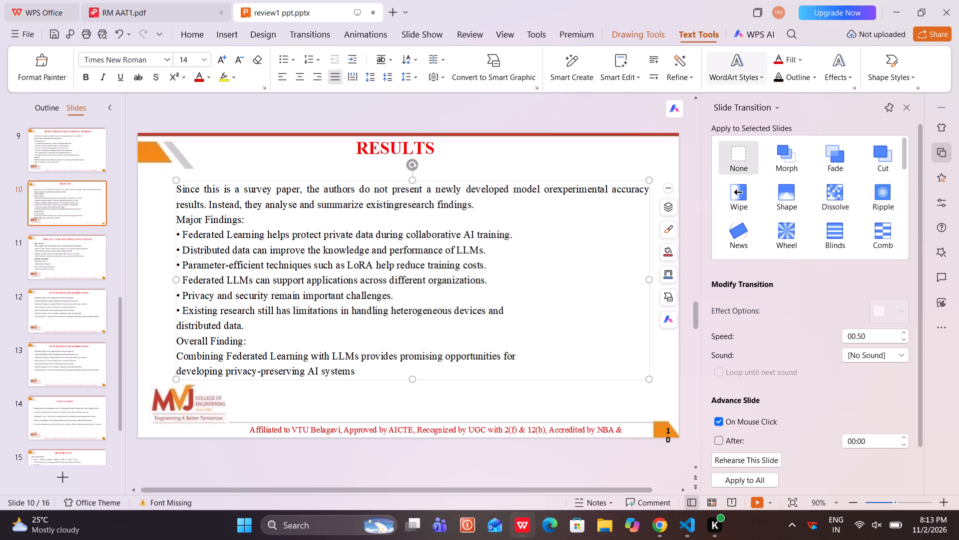
pyautogui.click(179, 326)
pyautogui.press('BackSpace')
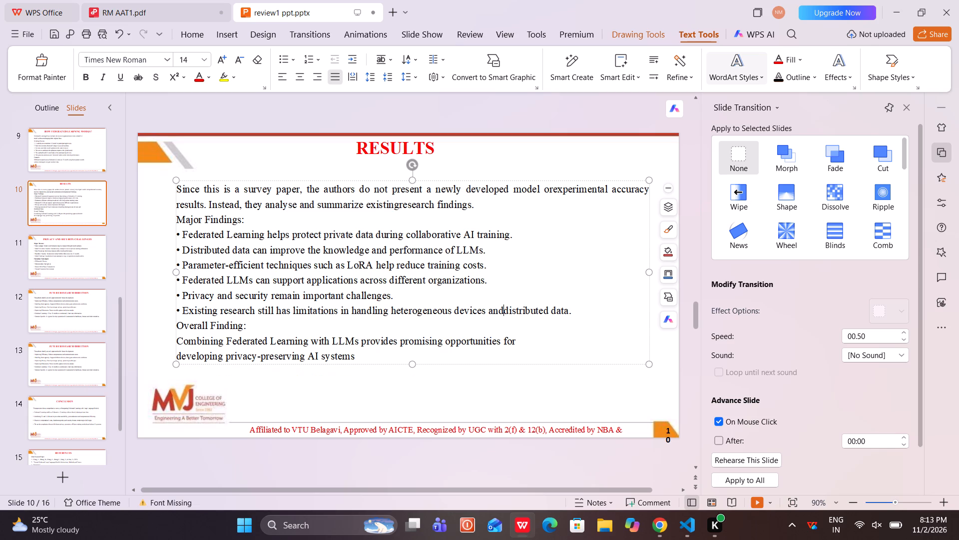
pyautogui.press('space')
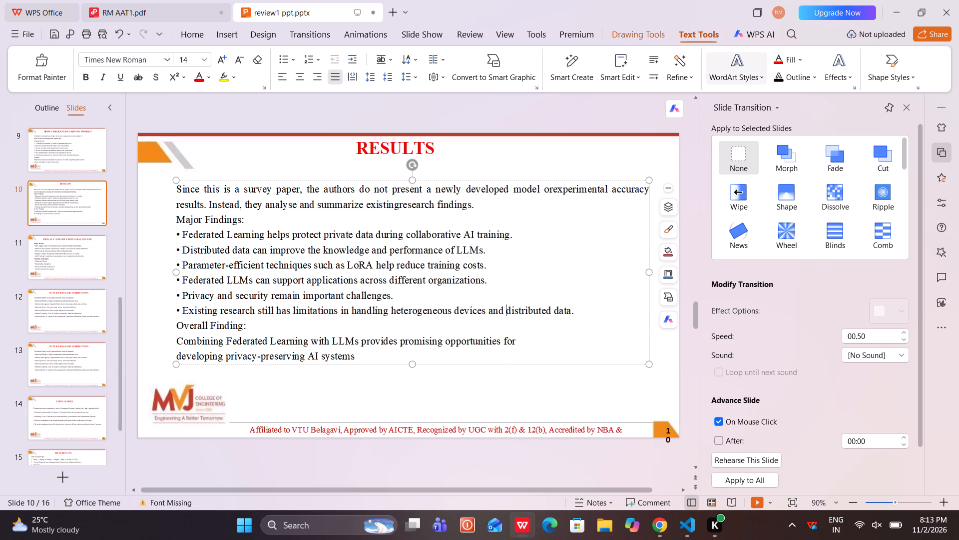
pyautogui.click(551, 190)
pyautogui.press('Right')
pyautogui.press('space')
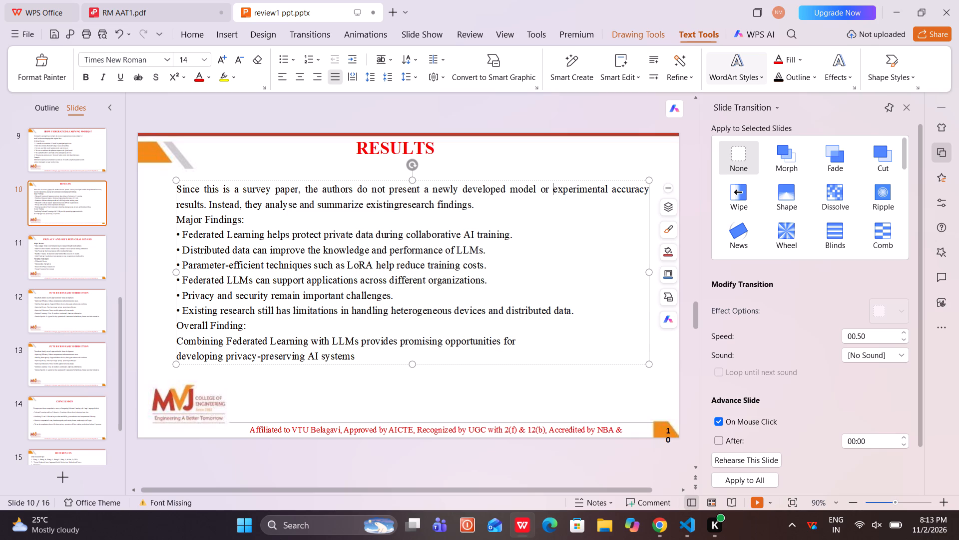
pyautogui.click(400, 204)
pyautogui.press('space')
# Join the broken sentence under "Overall Finding:" so it reads "opportunities for developing privacy-preserving AI systems".
pyautogui.click(178, 323)
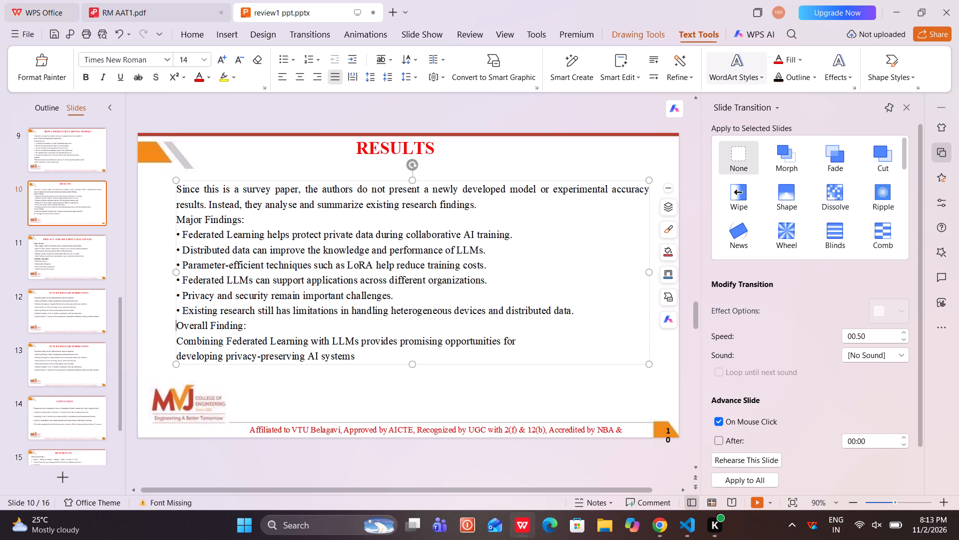
pyautogui.click(180, 354)
pyautogui.press('Left')
pyautogui.press('BackSpace')
pyautogui.press('space')
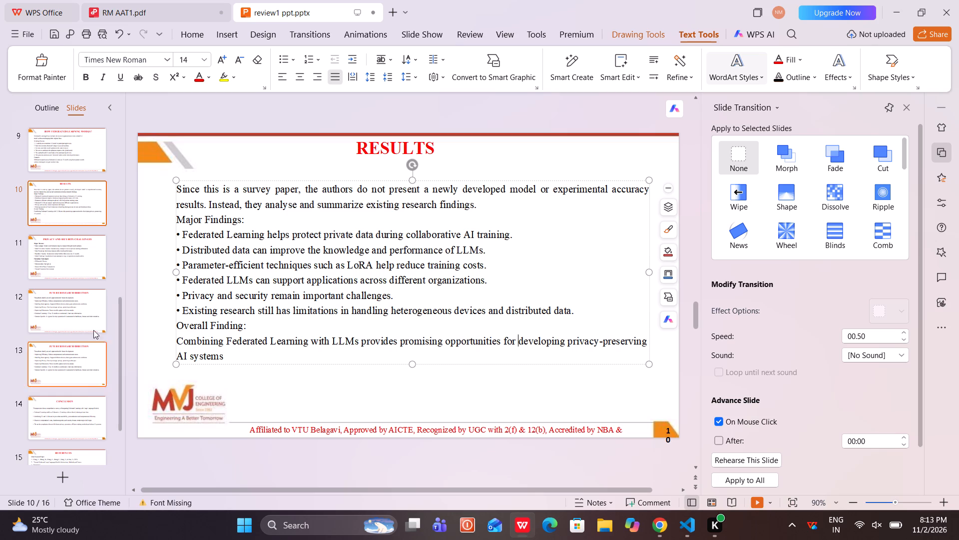
pyautogui.click(141, 217)
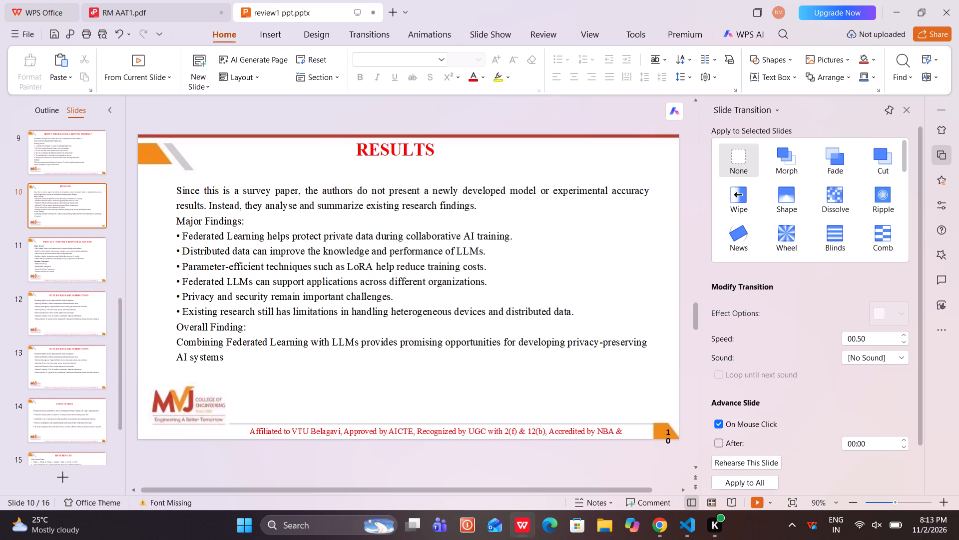
# Save the presentation.
pyautogui.hotkey('ctrl', 's')
# Move the "RESULTS" title box on slide 10 slightly down, away from the red line at the slide's top.
pyautogui.click(359, 134)
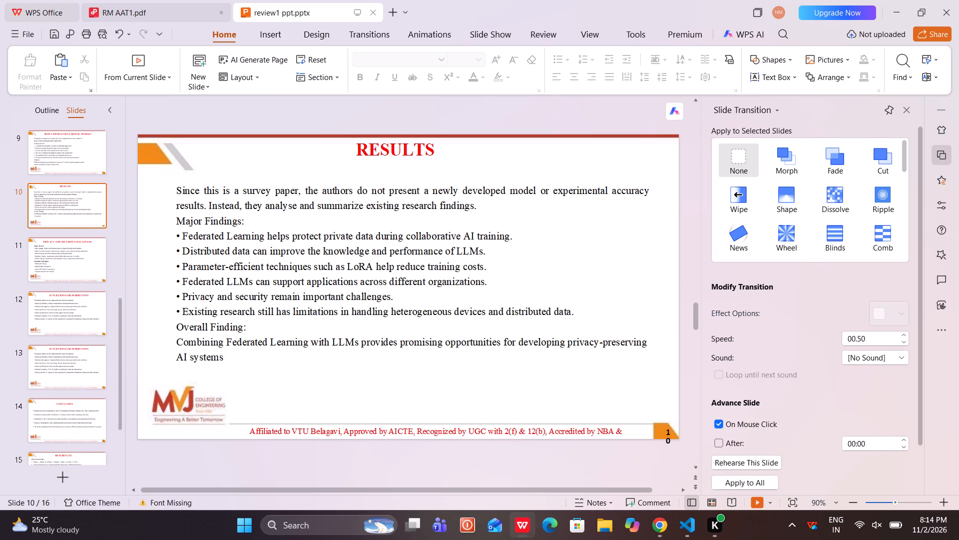
pyautogui.click(363, 141)
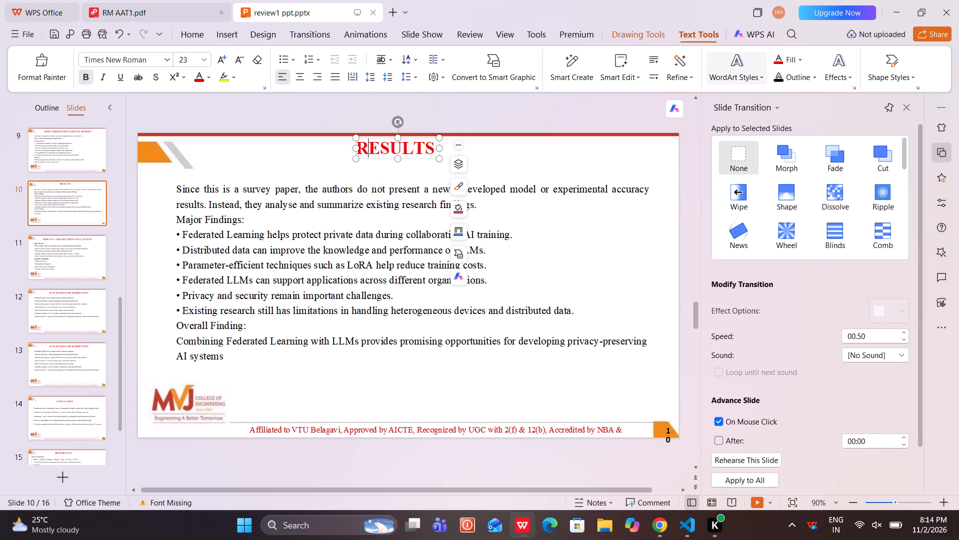
pyautogui.moveTo(387, 137); pyautogui.dragTo(387, 146)
pyautogui.click(376, 107)
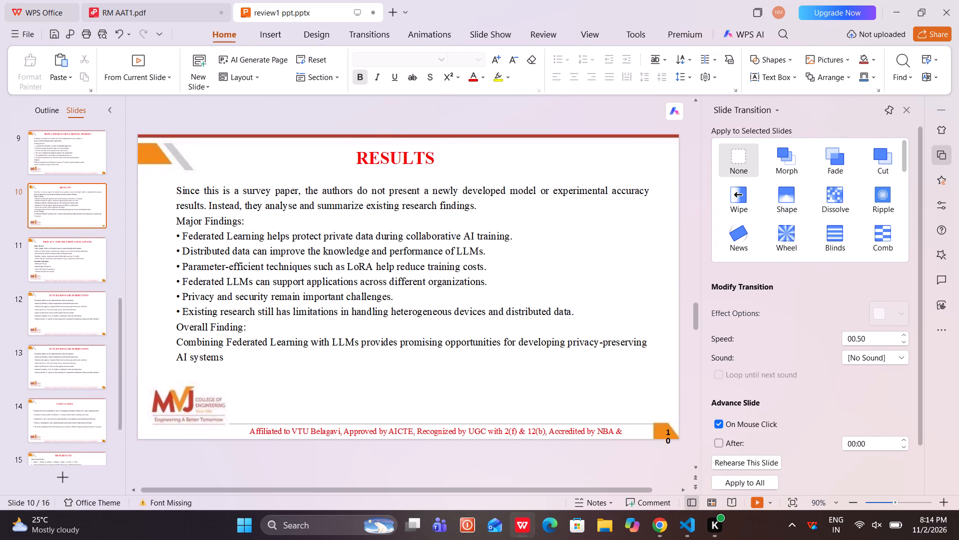
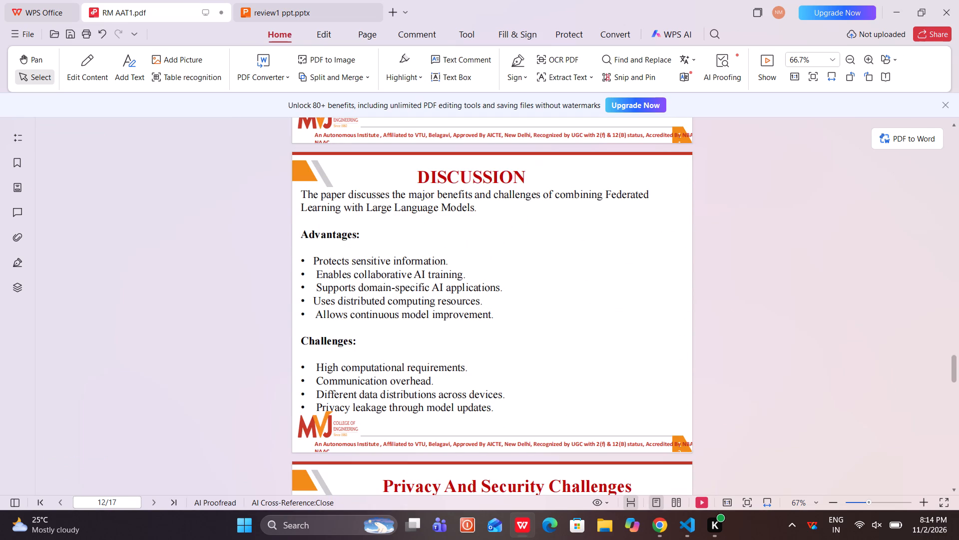
# Add a title-and-text slide after slide 10 and title it "DISCUSSION" using the heading copied from RM AAT1.pdf.
pyautogui.moveTo(526, 176); pyautogui.dragTo(418, 180)
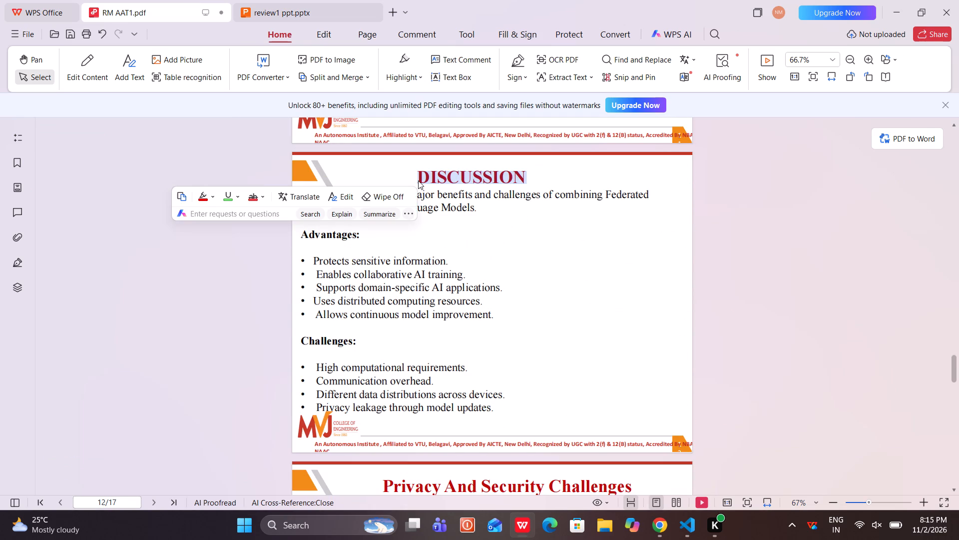
pyautogui.hotkey('ctrl', 'c')
pyautogui.click(356, 0)
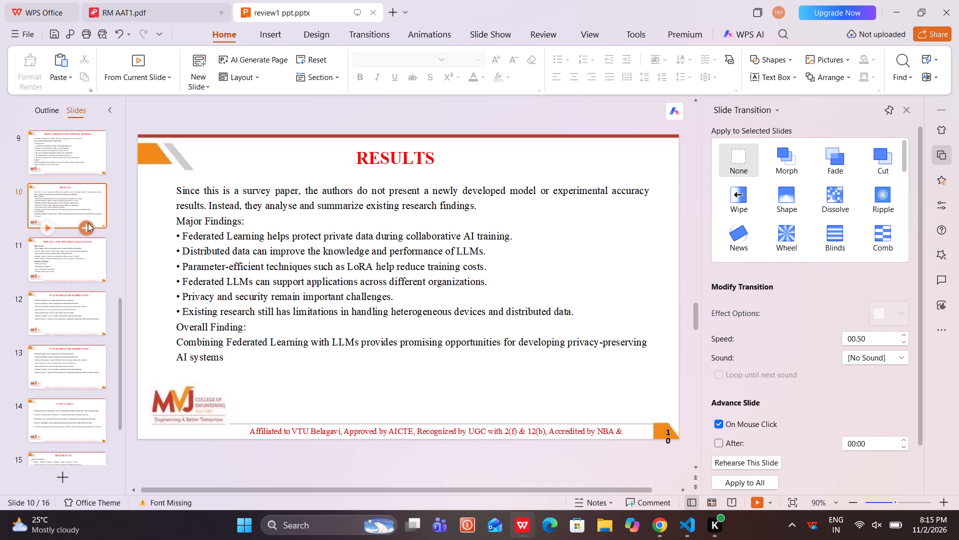
pyautogui.click(88, 223)
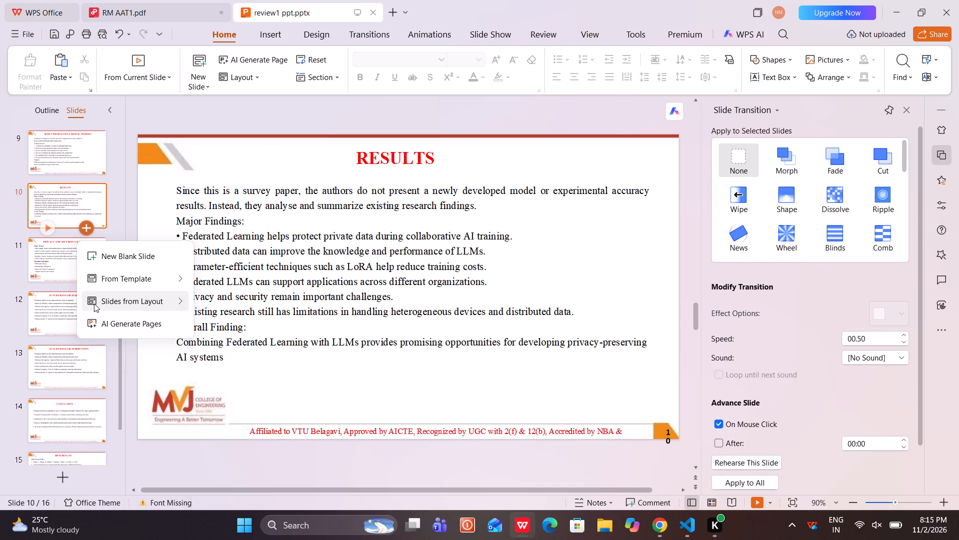
pyautogui.click(94, 303)
pyautogui.click(358, 138)
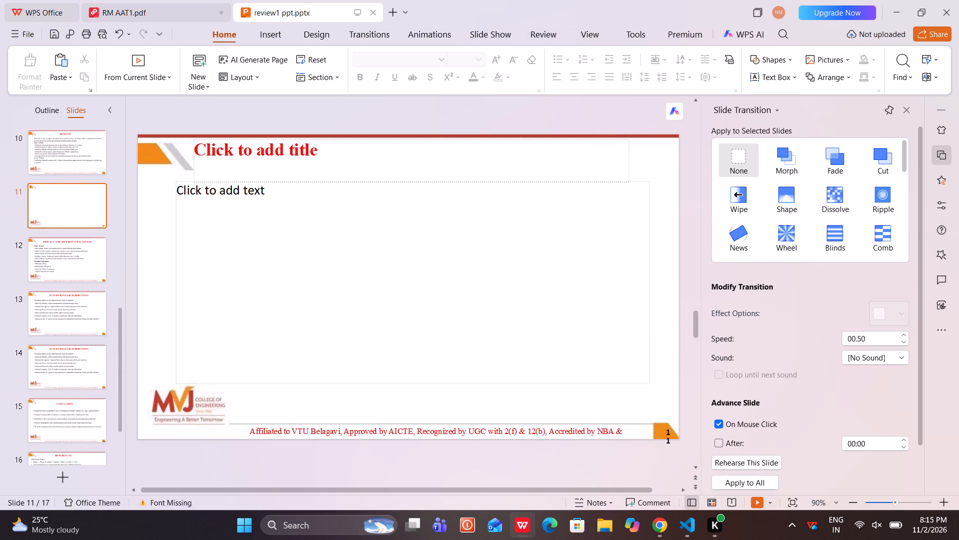
pyautogui.click(98, 144)
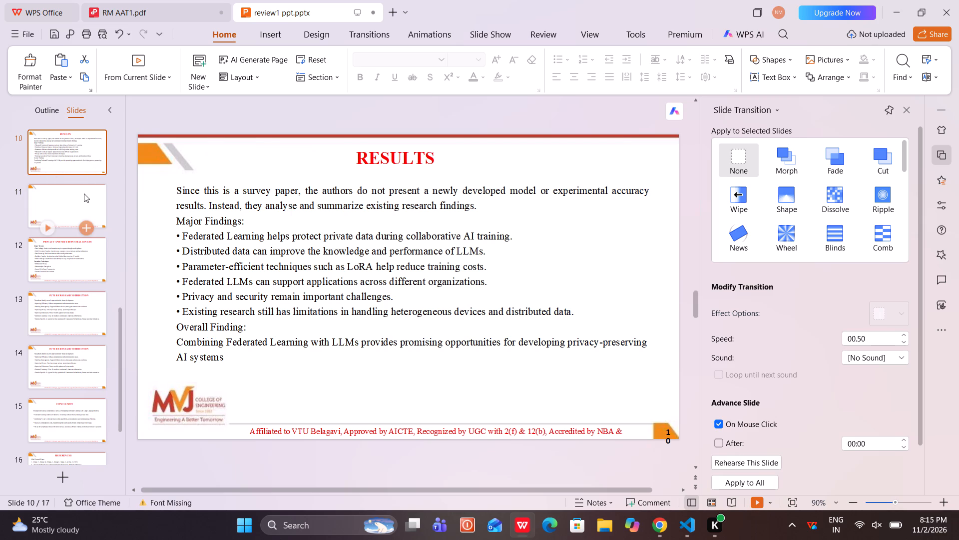
pyautogui.click(84, 193)
pyautogui.click(337, 158)
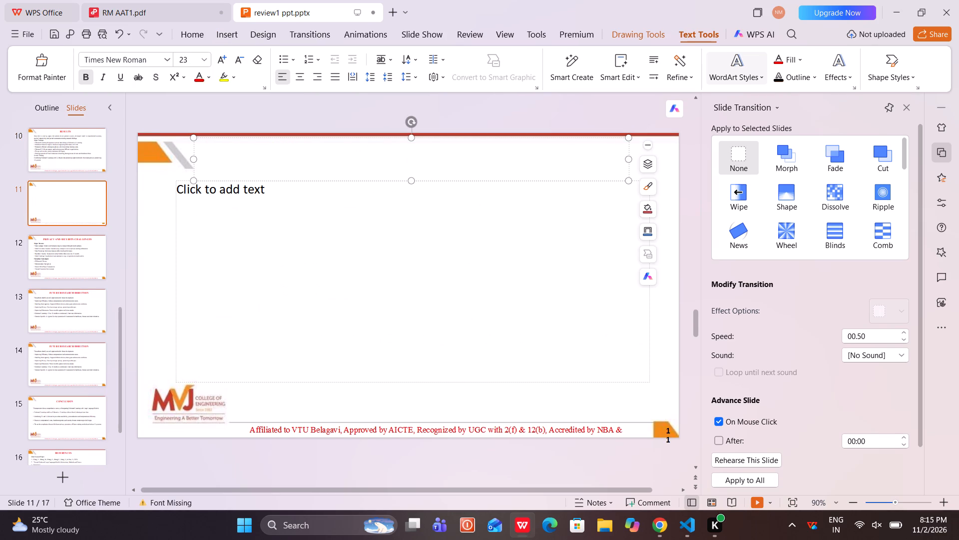
pyautogui.hotkey('ctrl', 'v')
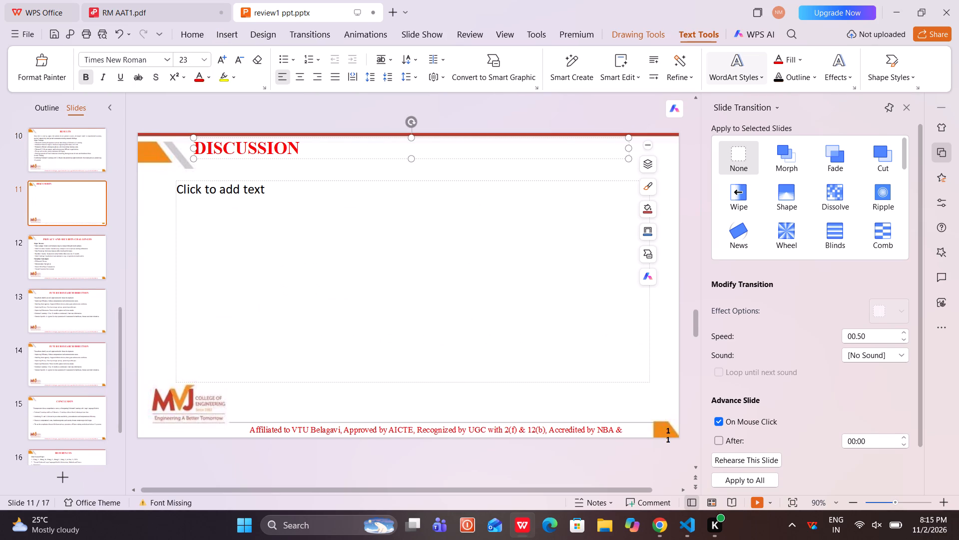
# Narrow the "DISCUSSION" title box from both sides so the heading sits near the centre of the slide.
pyautogui.moveTo(193, 148); pyautogui.dragTo(332, 165)
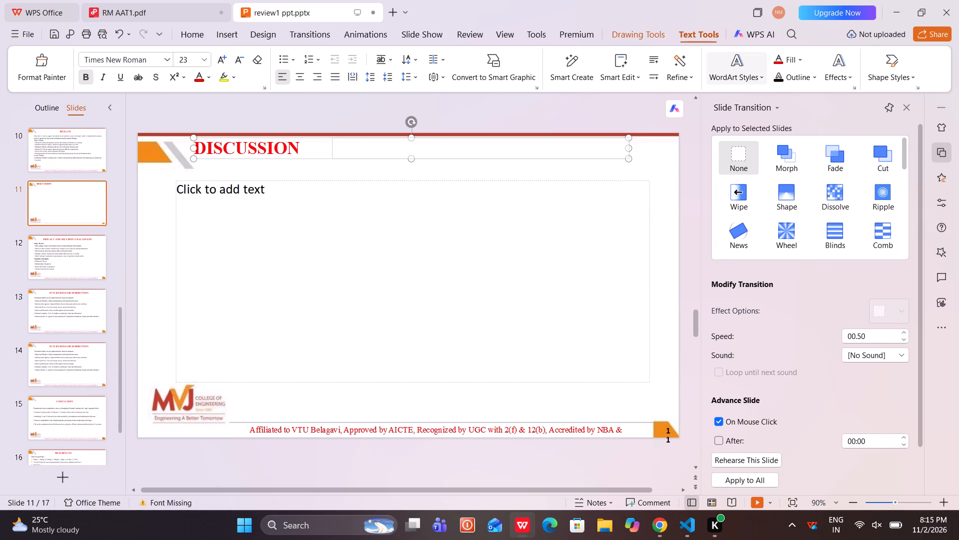
pyautogui.moveTo(332, 165); pyautogui.dragTo(336, 165)
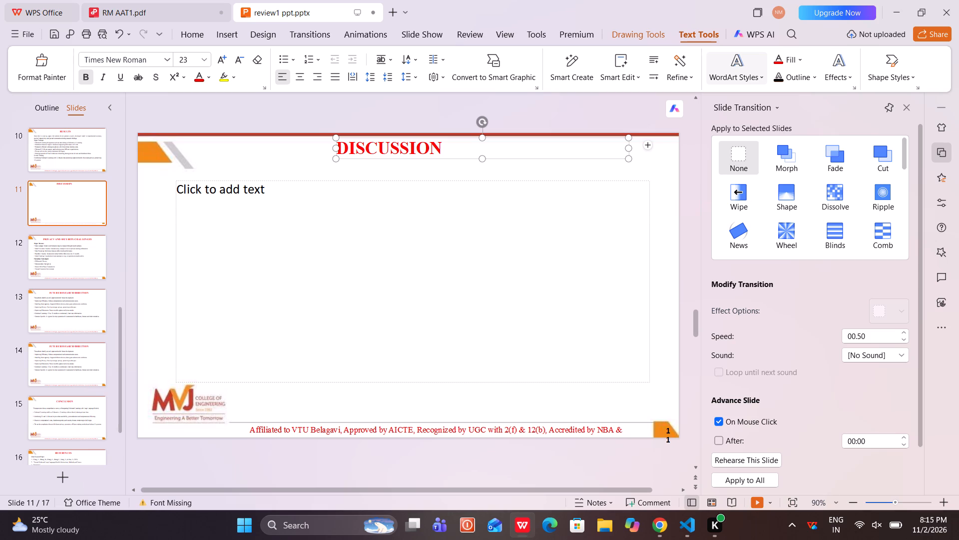
pyautogui.moveTo(627, 147); pyautogui.dragTo(466, 156)
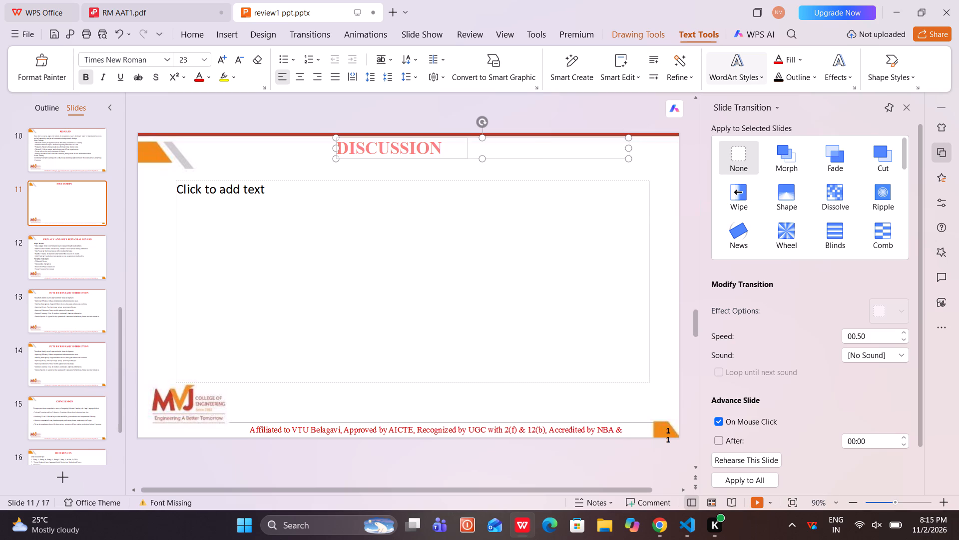
pyautogui.moveTo(466, 156); pyautogui.dragTo(454, 155)
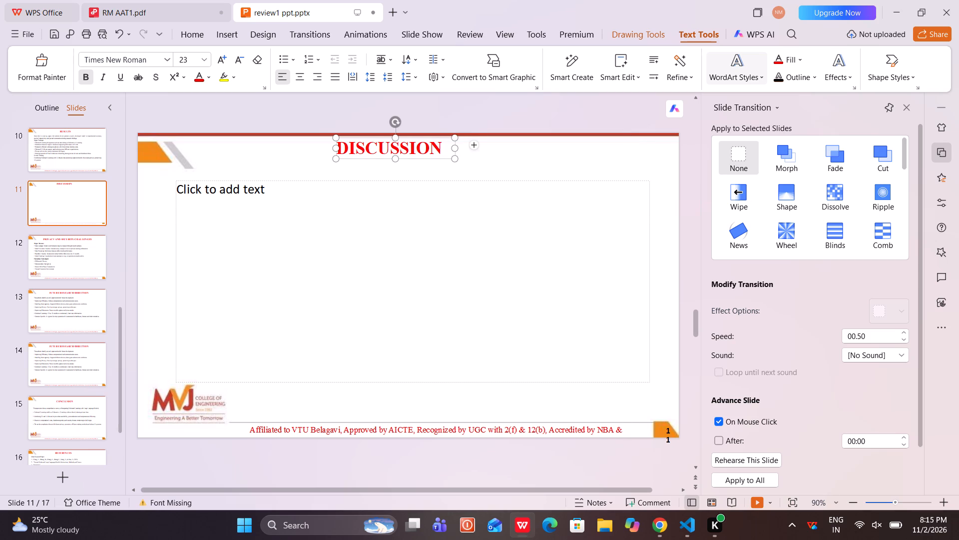
# Copy the full DISCUSSION text, from the opening sentence through the Challenges bullets, from page 12 of RM AAT1.pdf into slide 11's body placeholder.
pyautogui.click(283, 193)
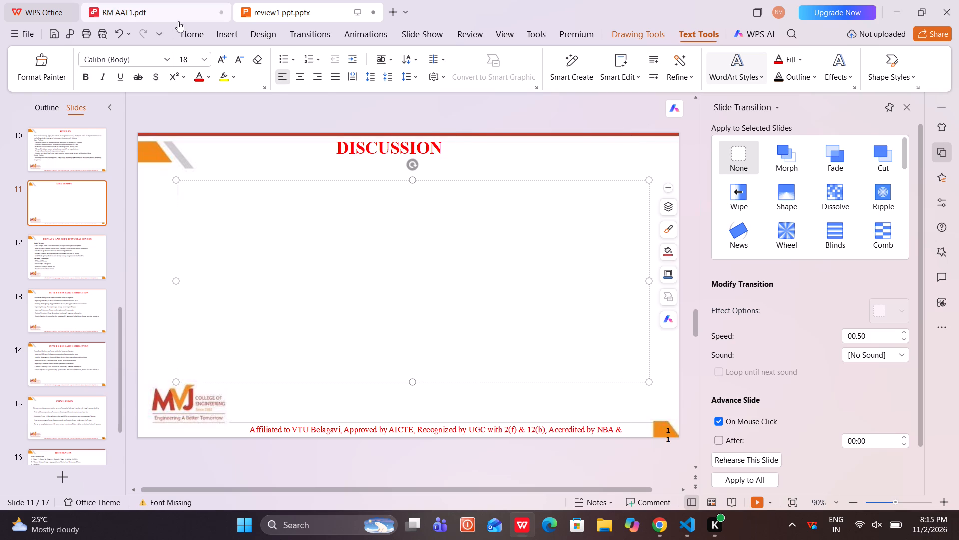
pyautogui.click(178, 21)
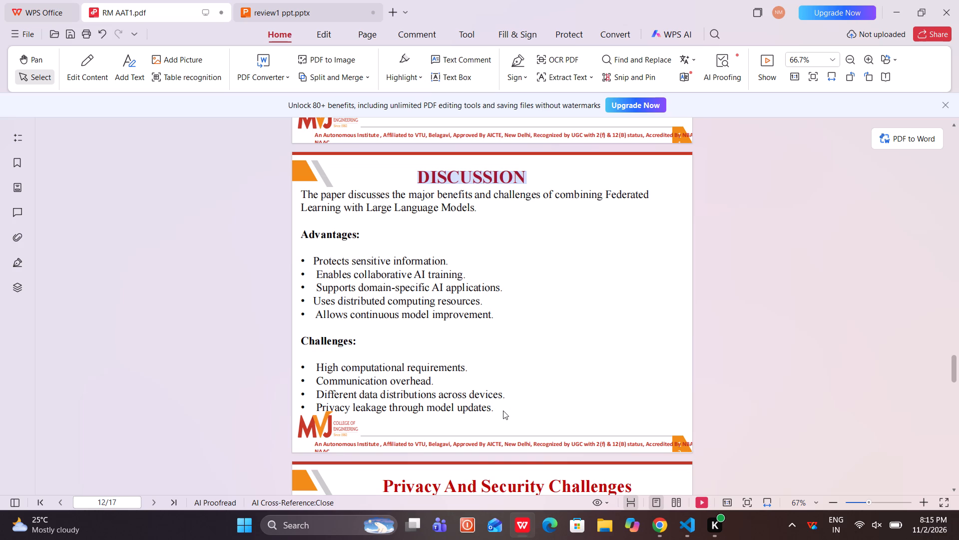
pyautogui.moveTo(499, 410); pyautogui.dragTo(354, 237)
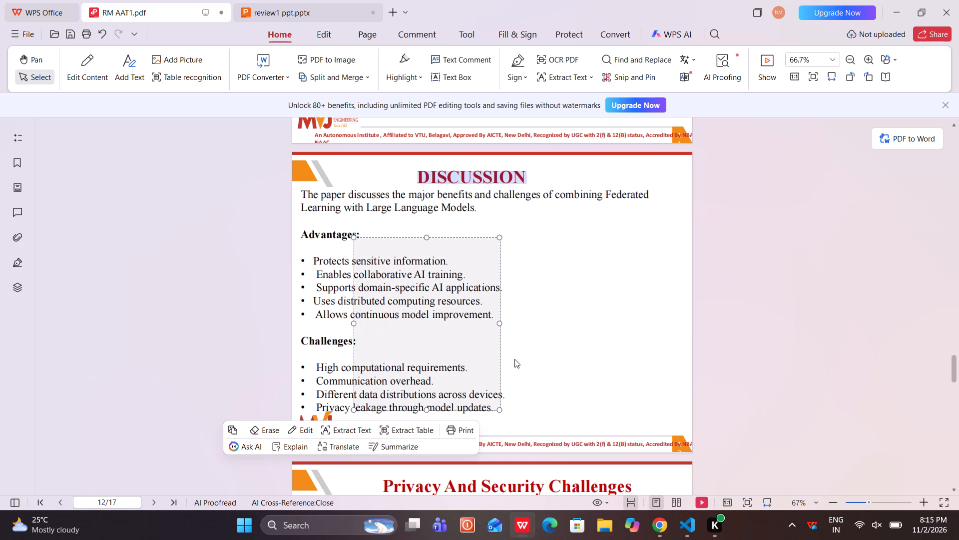
pyautogui.click(515, 359)
pyautogui.moveTo(496, 408); pyautogui.dragTo(336, 212)
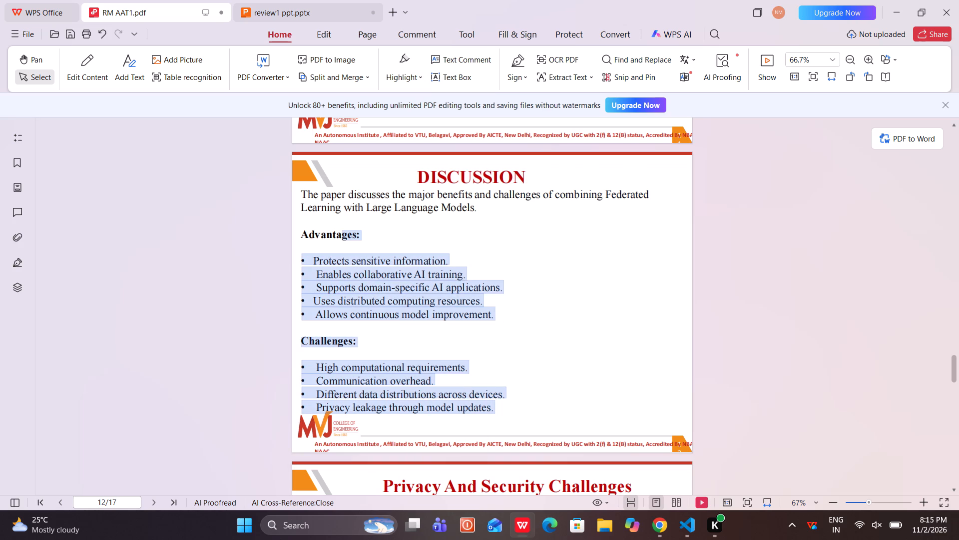
pyautogui.moveTo(336, 212); pyautogui.dragTo(300, 144)
pyautogui.click(303, 149)
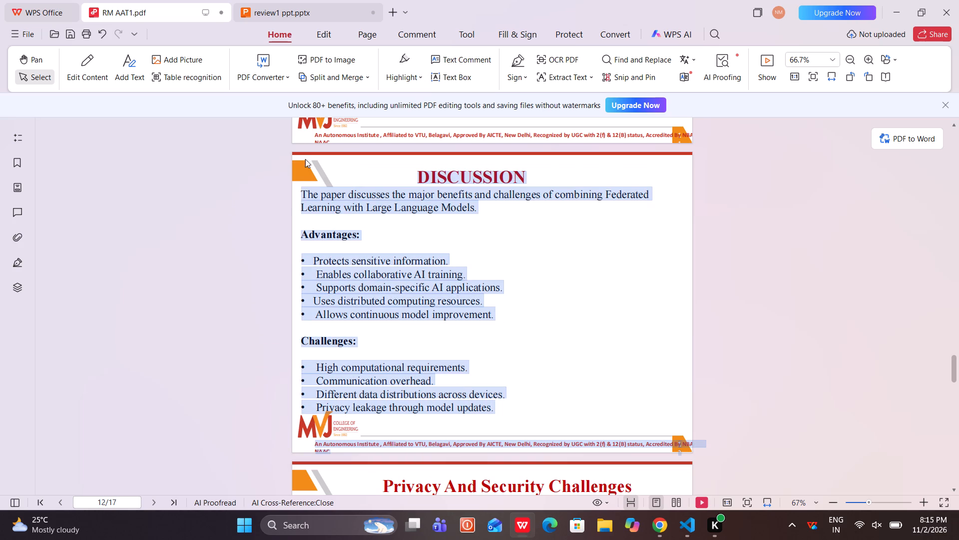
pyautogui.click(304, 178)
pyautogui.moveTo(301, 193); pyautogui.dragTo(303, 197)
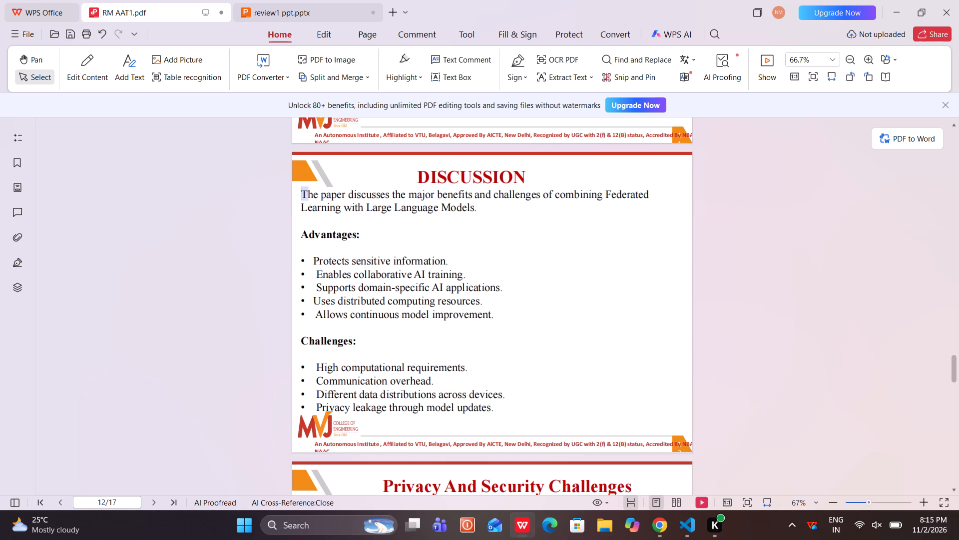
pyautogui.moveTo(303, 197); pyautogui.dragTo(493, 412)
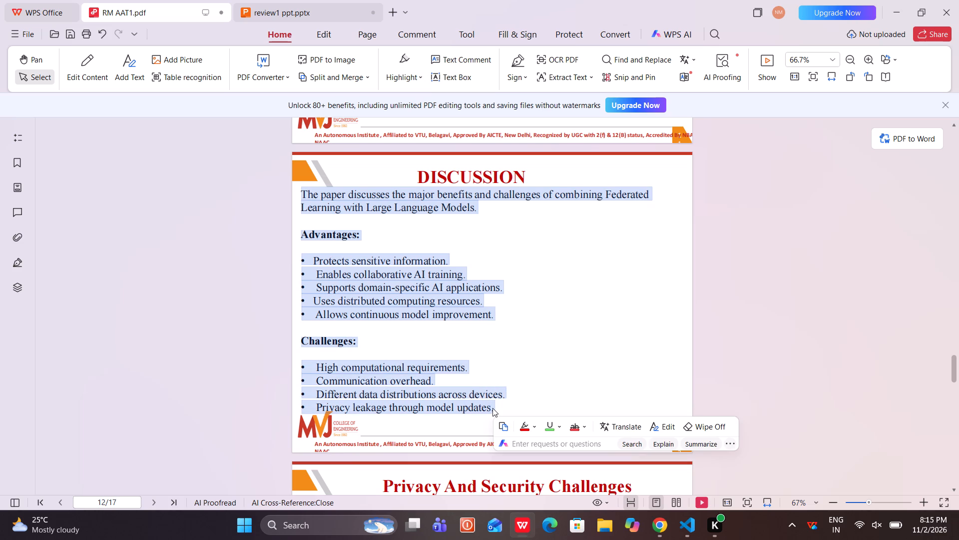
pyautogui.hotkey('ctrl', 'c')
pyautogui.click(357, 0)
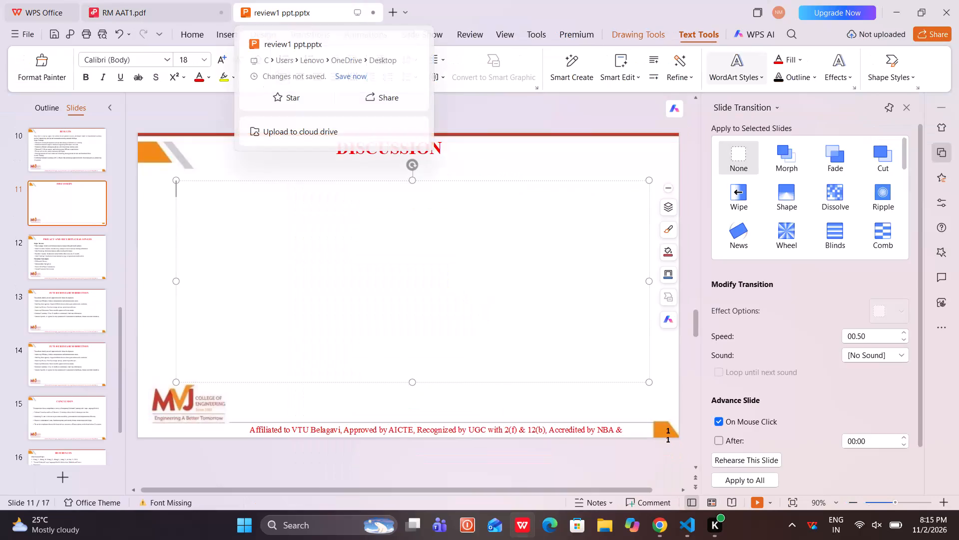
pyautogui.hotkey('ctrl', 'v')
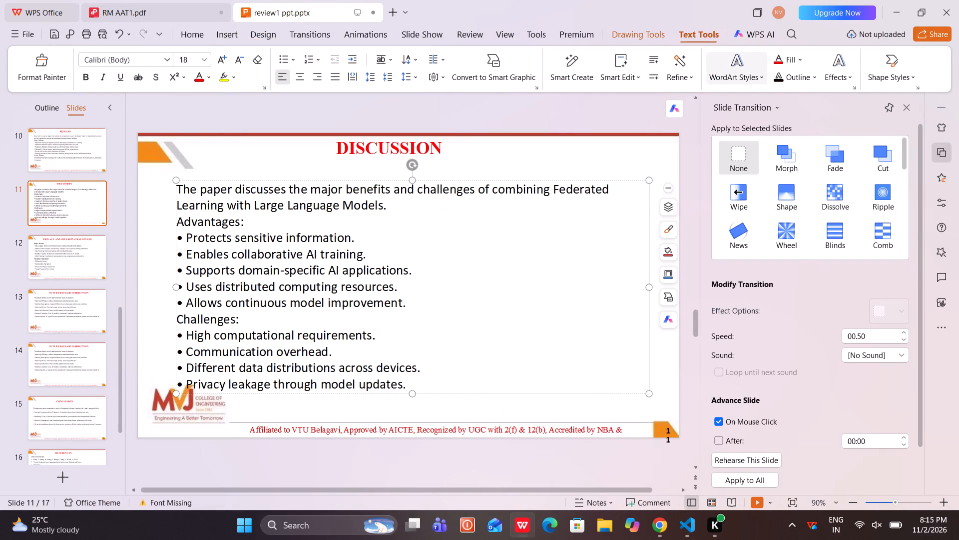
# Set all of slide 11's body text to Times New Roman at 14 pt.
pyautogui.moveTo(420, 385); pyautogui.dragTo(172, 185)
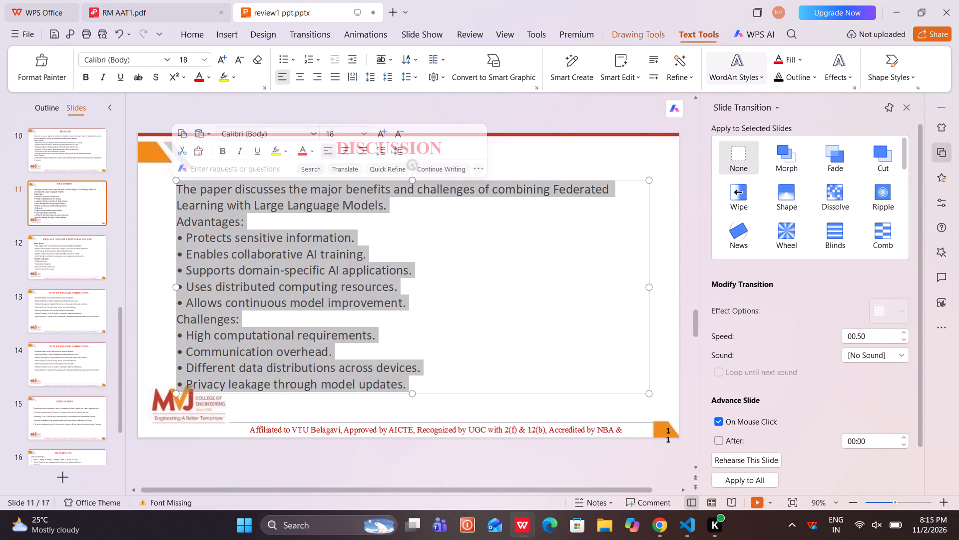
pyautogui.click(162, 61)
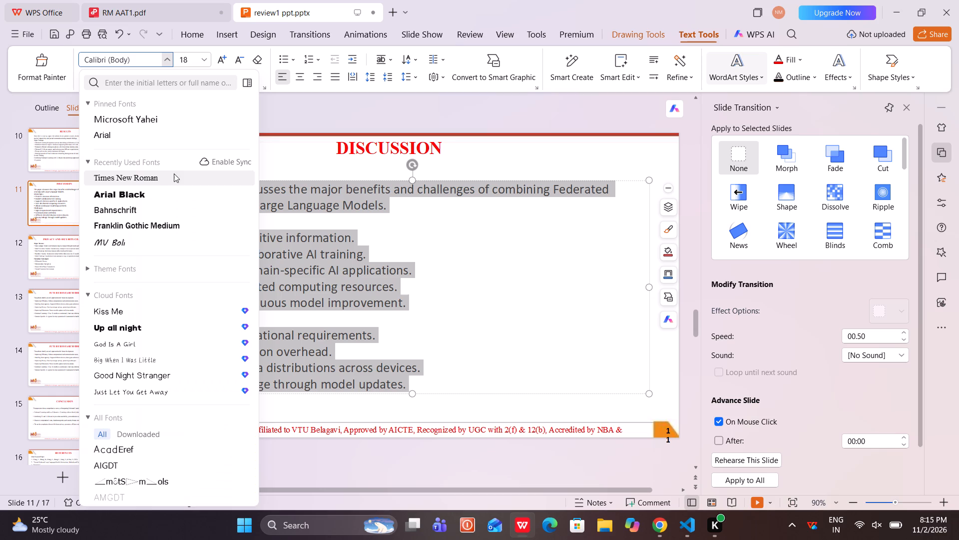
pyautogui.click(167, 174)
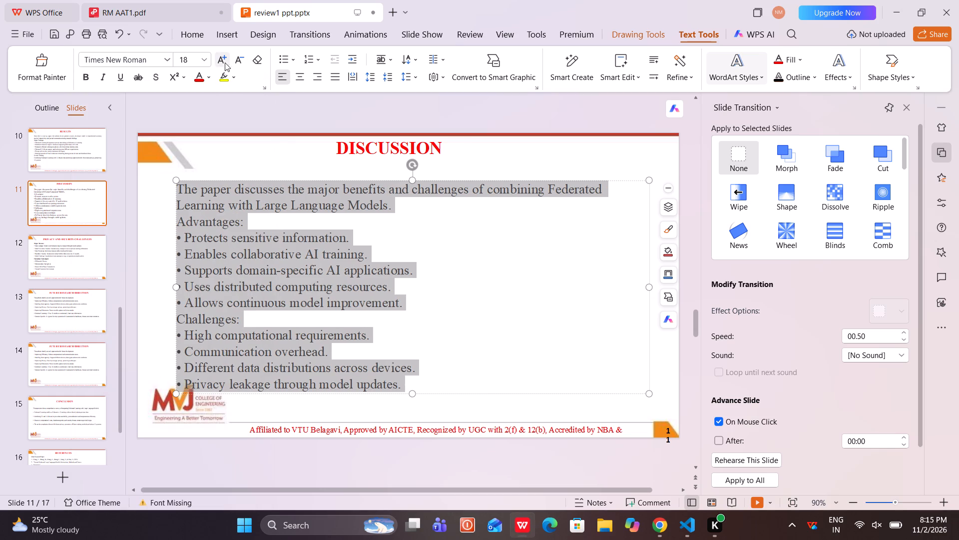
pyautogui.click(208, 61)
pyautogui.click(197, 143)
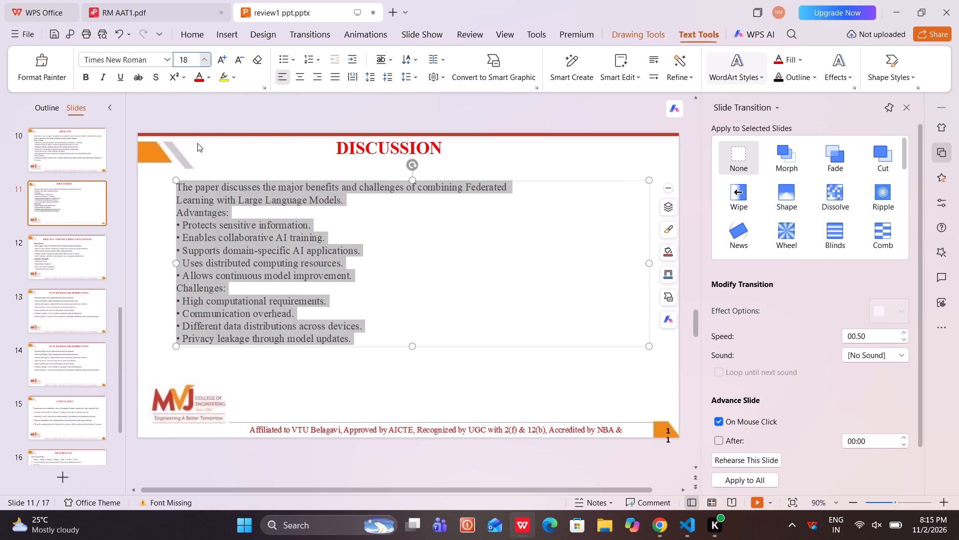
# Increase the line spacing of slide 11's body text so it fills the area down to just above the college logo.
pyautogui.click(381, 83)
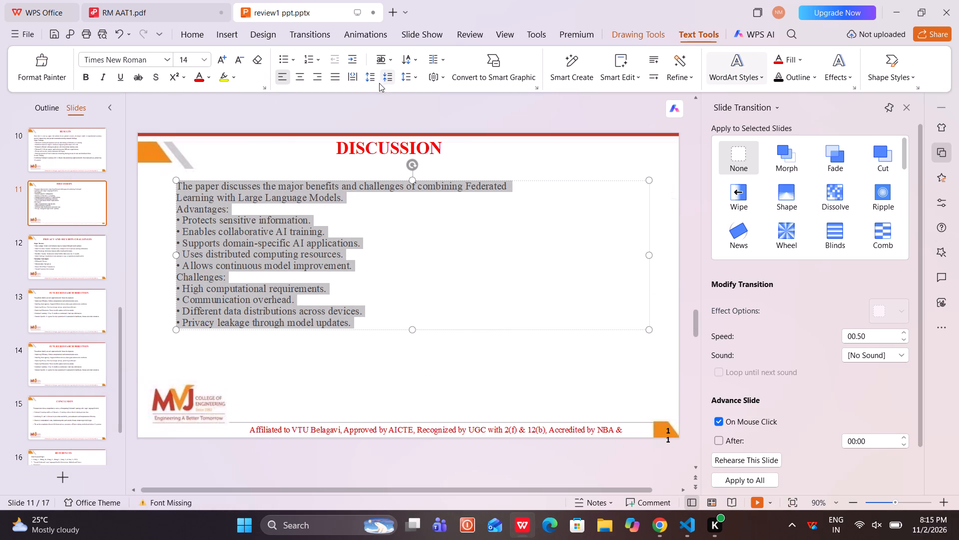
pyautogui.tripleClick(371, 80)
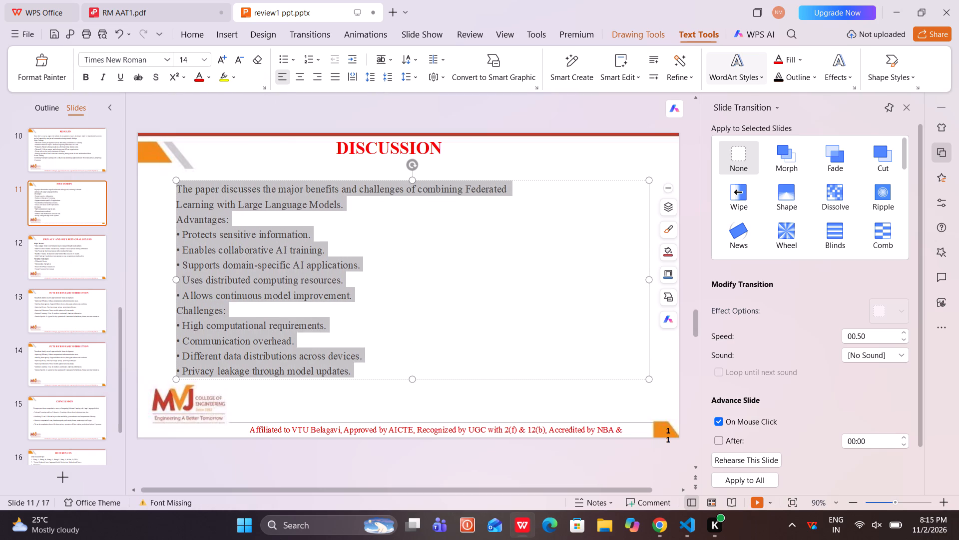
pyautogui.click(509, 267)
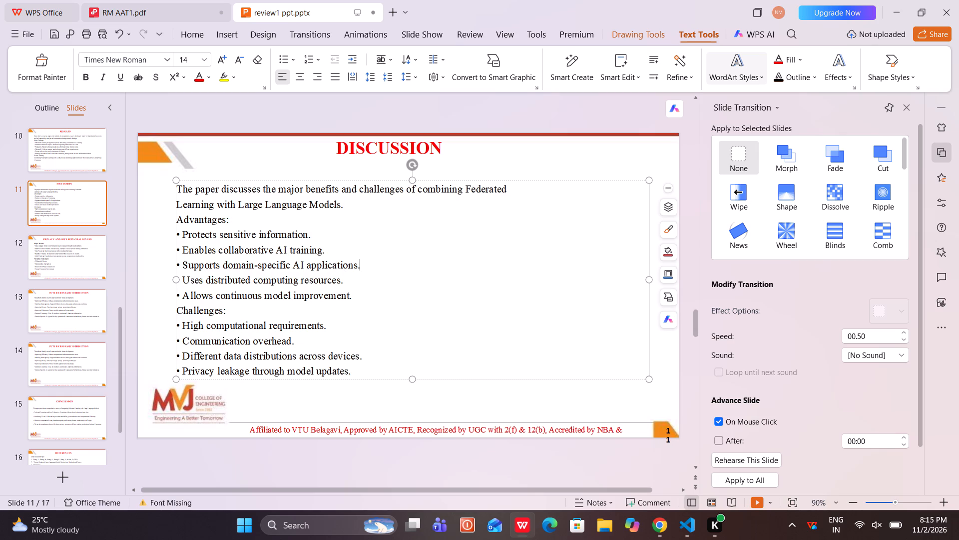
pyautogui.click(225, 116)
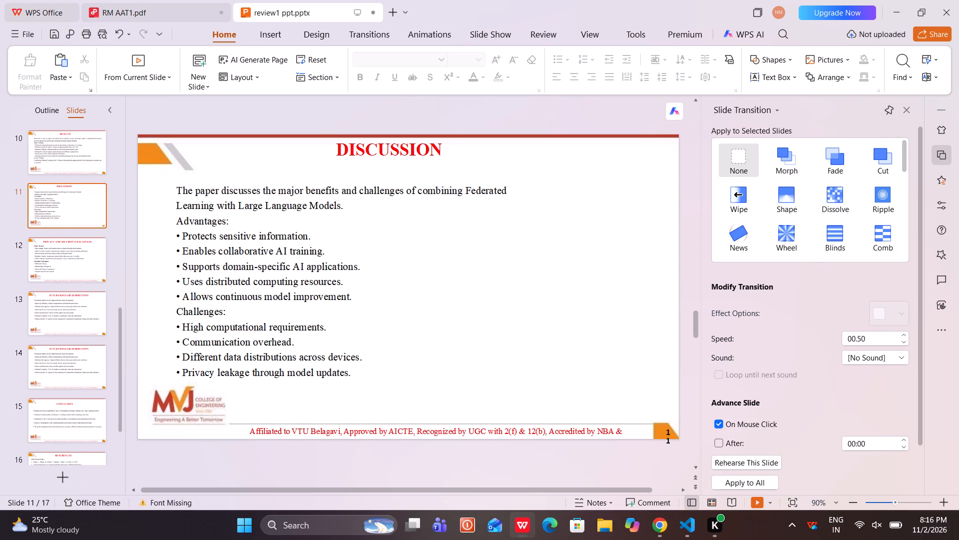
# Move the "DISCUSSION" title box slightly down, away from the red line at the slide's top.
pyautogui.moveTo(391, 137); pyautogui.dragTo(394, 146)
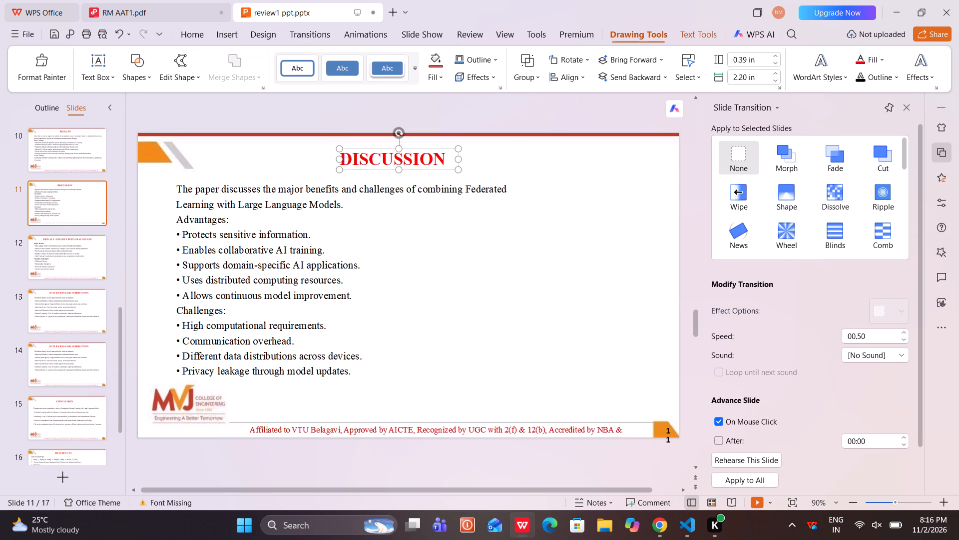
pyautogui.click(401, 100)
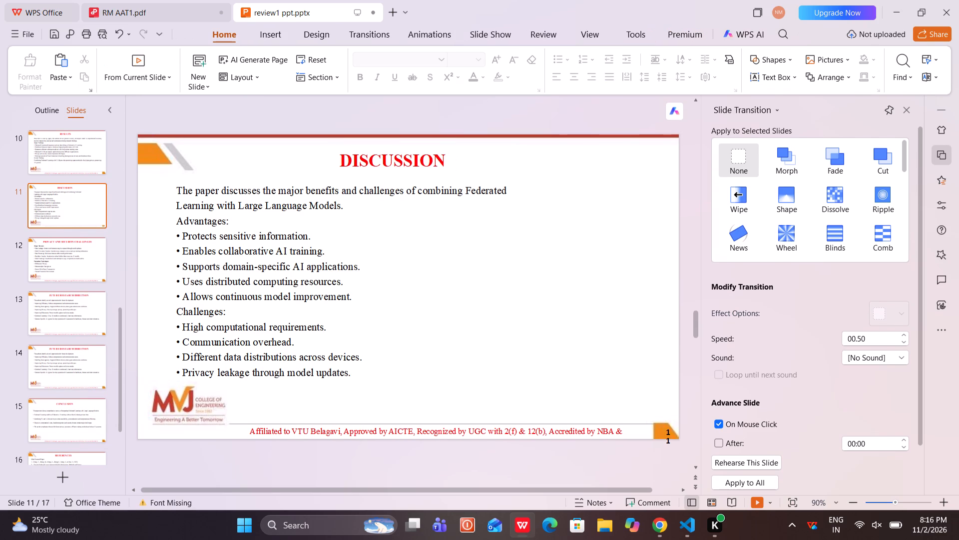
# Save the presentation.
pyautogui.hotkey('ctrl', 's')
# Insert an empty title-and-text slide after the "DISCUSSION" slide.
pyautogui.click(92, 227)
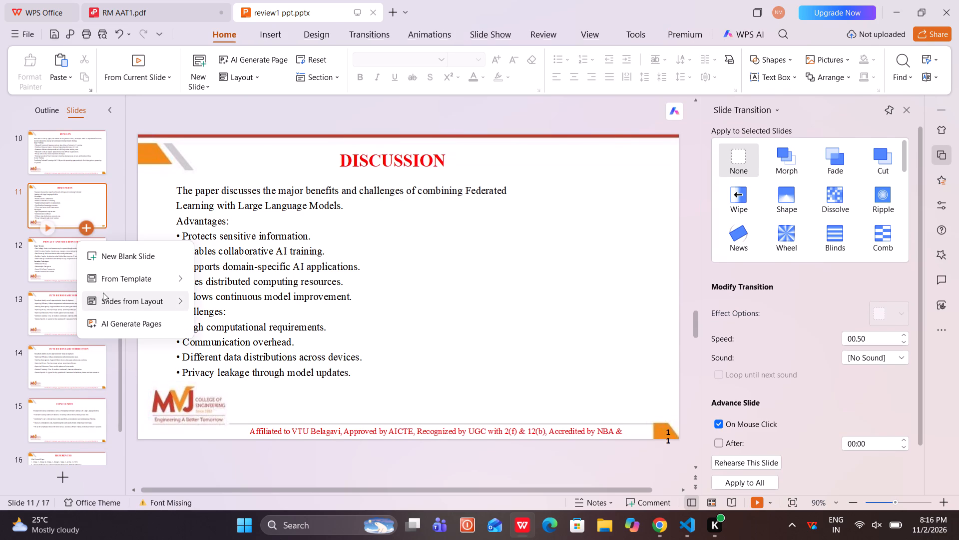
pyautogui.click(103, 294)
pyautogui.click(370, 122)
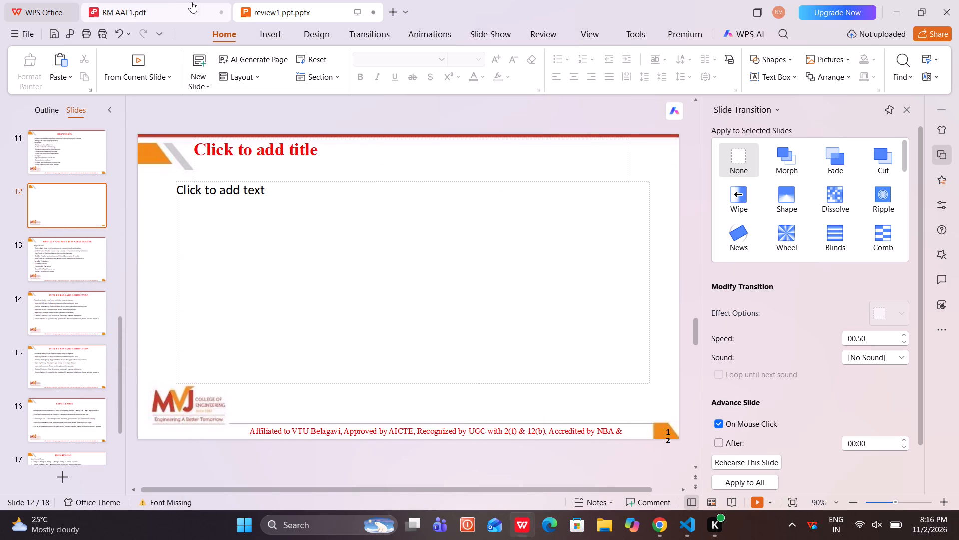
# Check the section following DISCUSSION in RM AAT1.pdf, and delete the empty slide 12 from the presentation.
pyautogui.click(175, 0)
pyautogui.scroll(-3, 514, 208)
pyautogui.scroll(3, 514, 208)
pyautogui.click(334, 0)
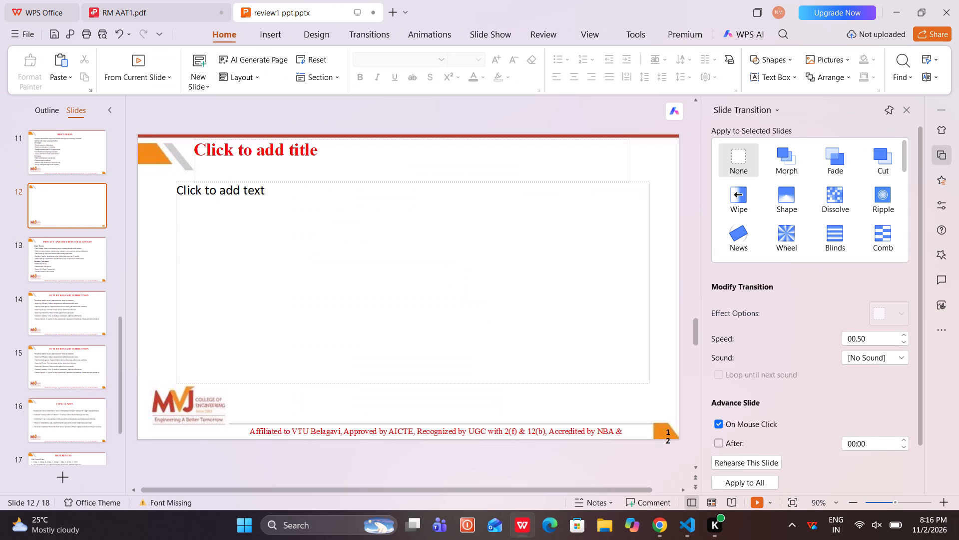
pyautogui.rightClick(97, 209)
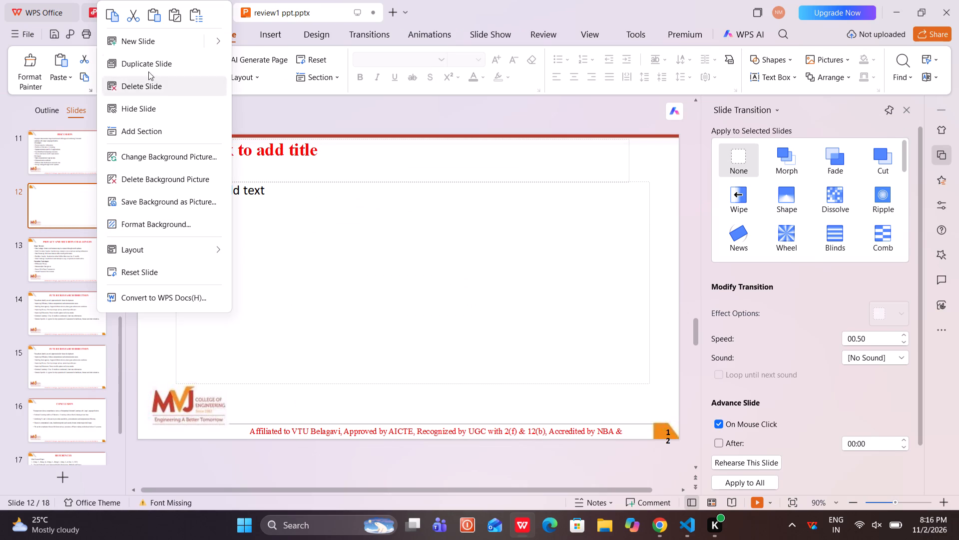
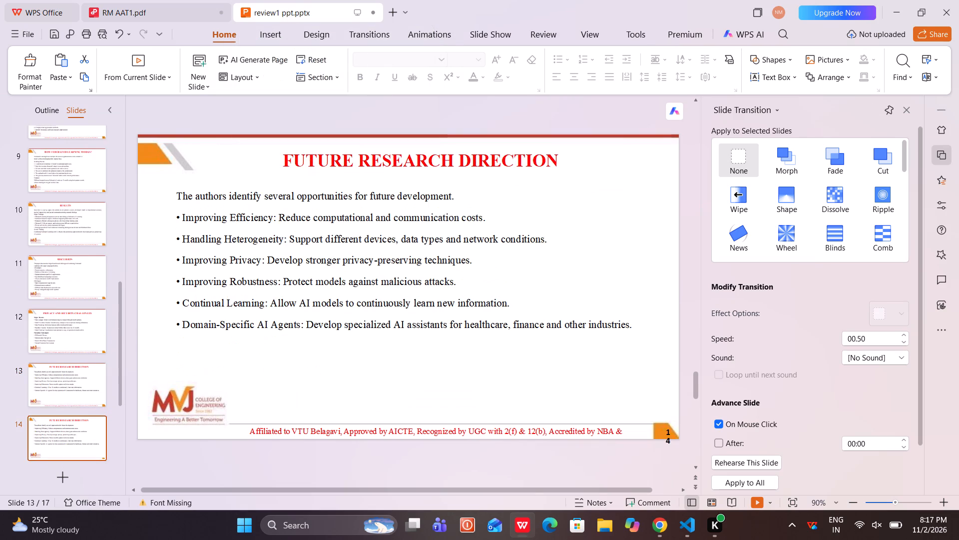
# Compare the presentation's slides with the pages of RM AAT1.pdf from DISCUSSION back to Methodology to find missing content.
pyautogui.scroll(-4, 314, 228)
pyautogui.scroll(3, 314, 228)
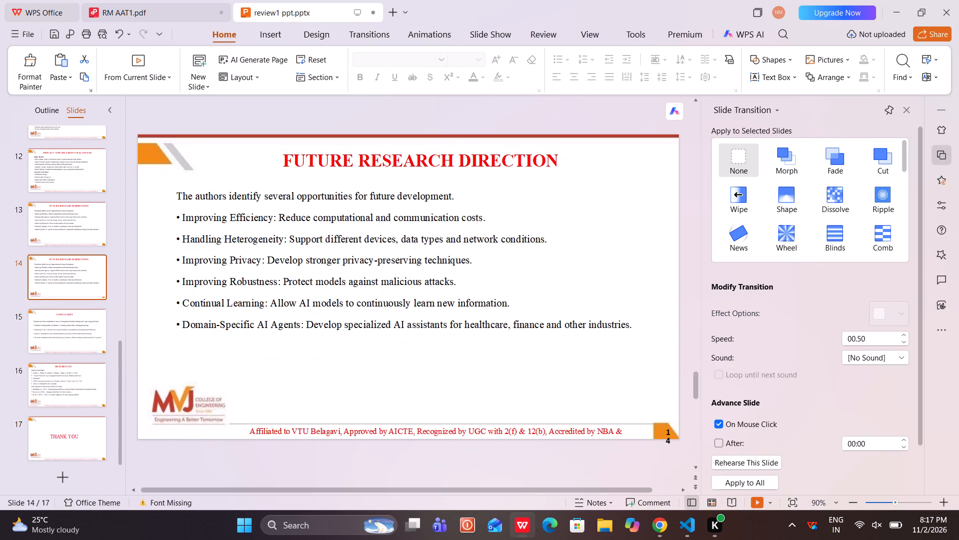
pyautogui.scroll(4, 314, 228)
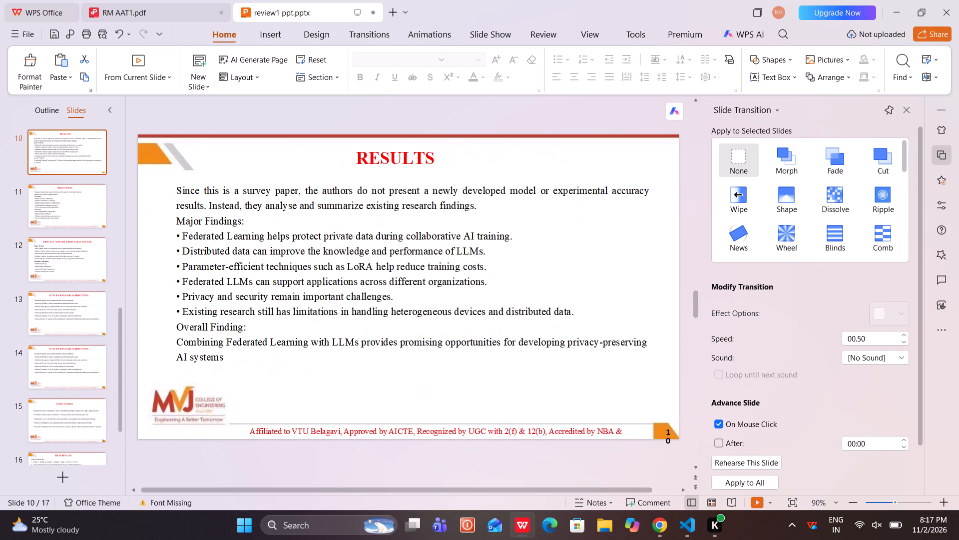
pyautogui.scroll(2, 314, 228)
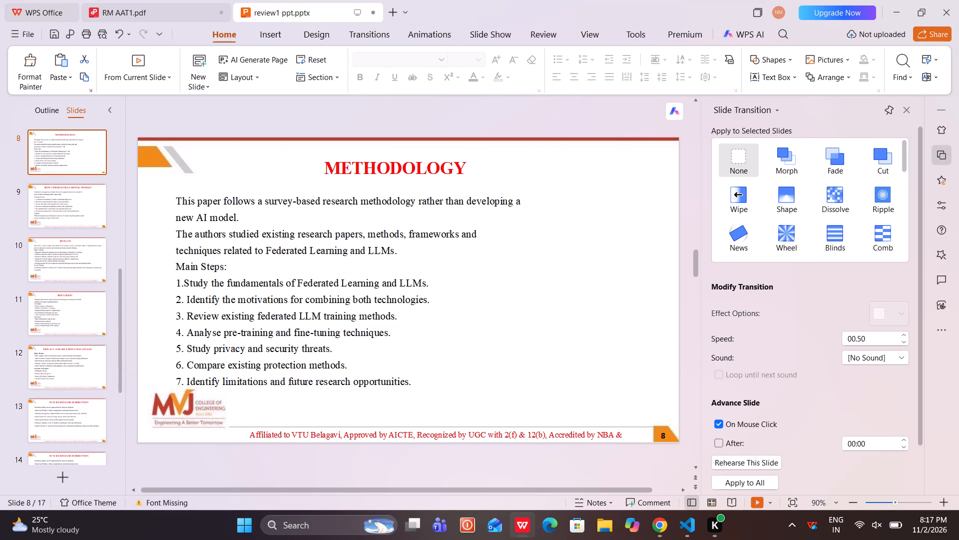
pyautogui.click(162, 17)
pyautogui.scroll(5, 218, 150)
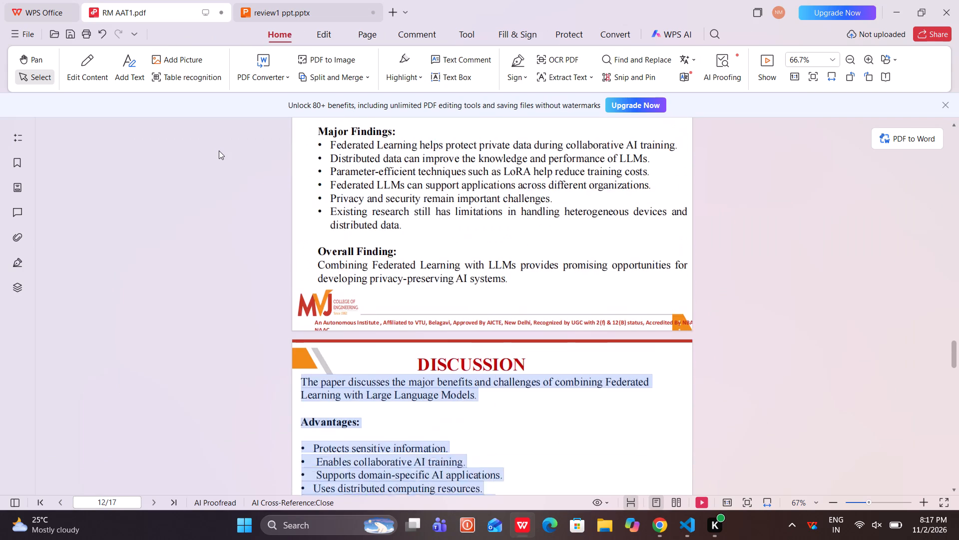
pyautogui.scroll(20, 219, 150)
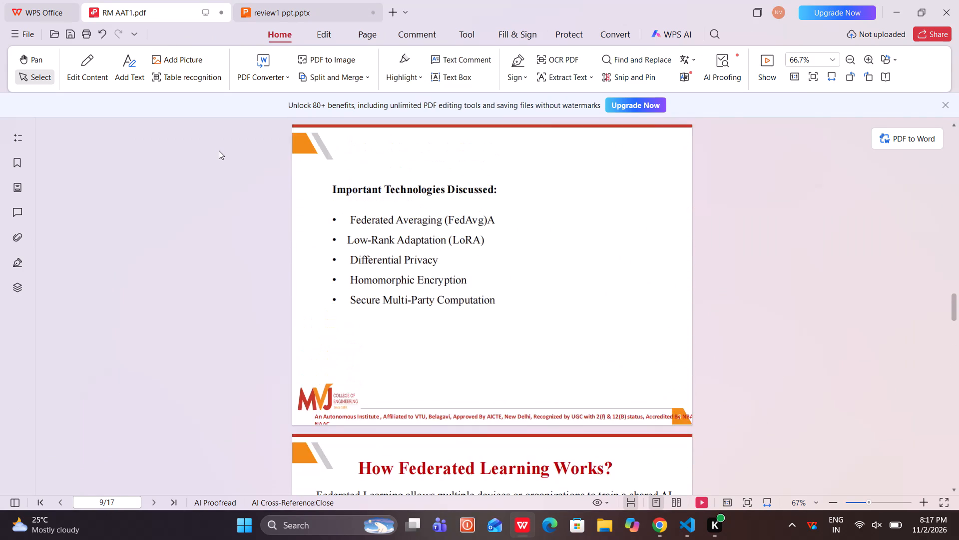
pyautogui.scroll(7, 219, 150)
pyautogui.scroll(-3, 219, 150)
pyautogui.scroll(1, 219, 150)
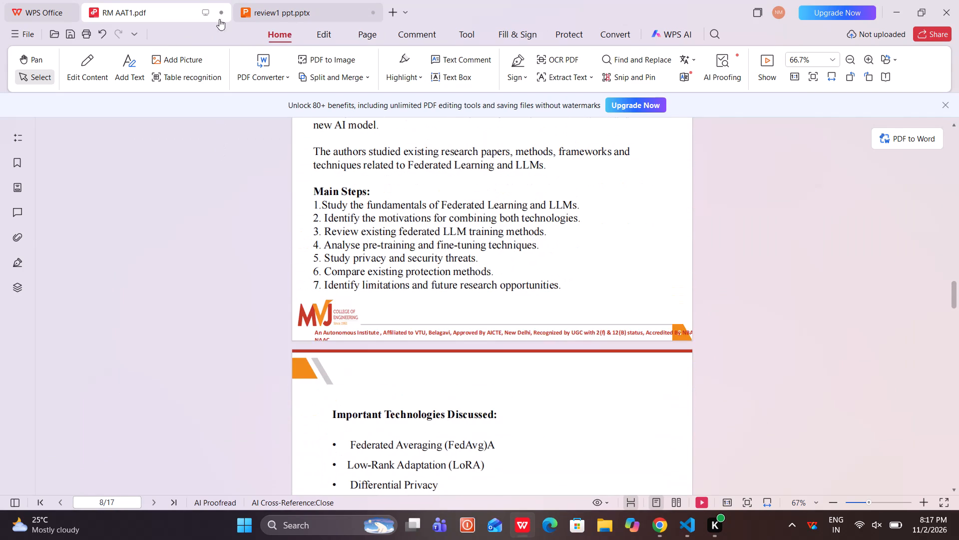
# Insert a Title and Content slide directly after the METHODOLOGY slide in review1 ppt.pptx.
pyautogui.click(259, 4)
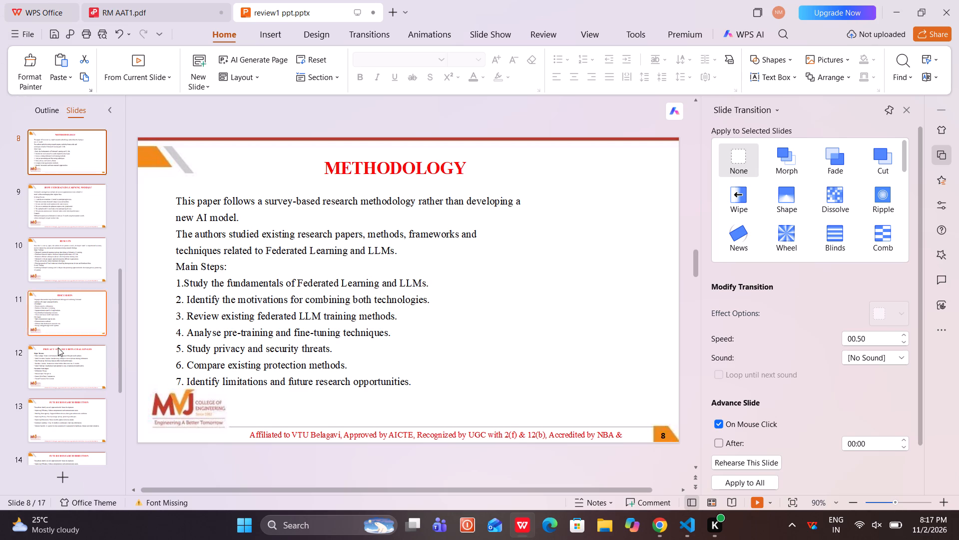
pyautogui.click(50, 193)
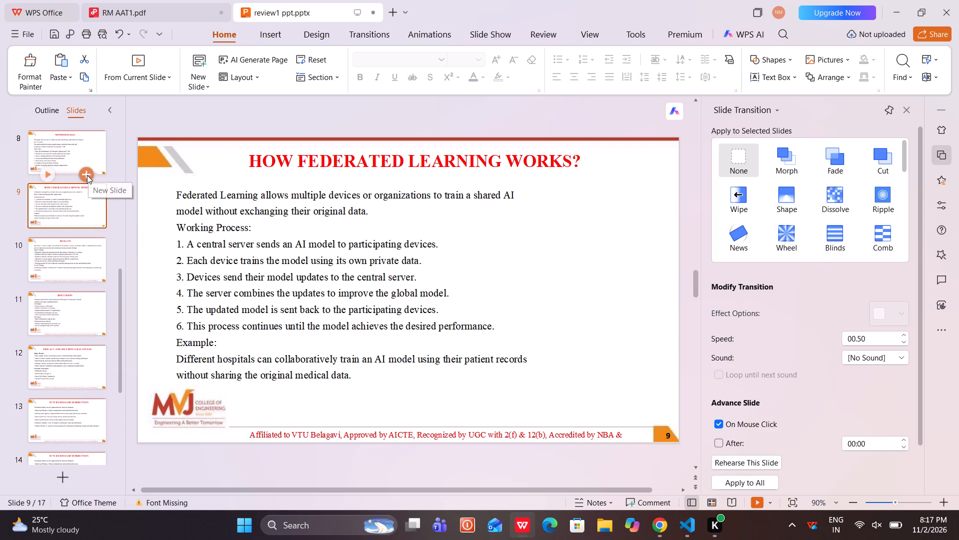
pyautogui.click(78, 150)
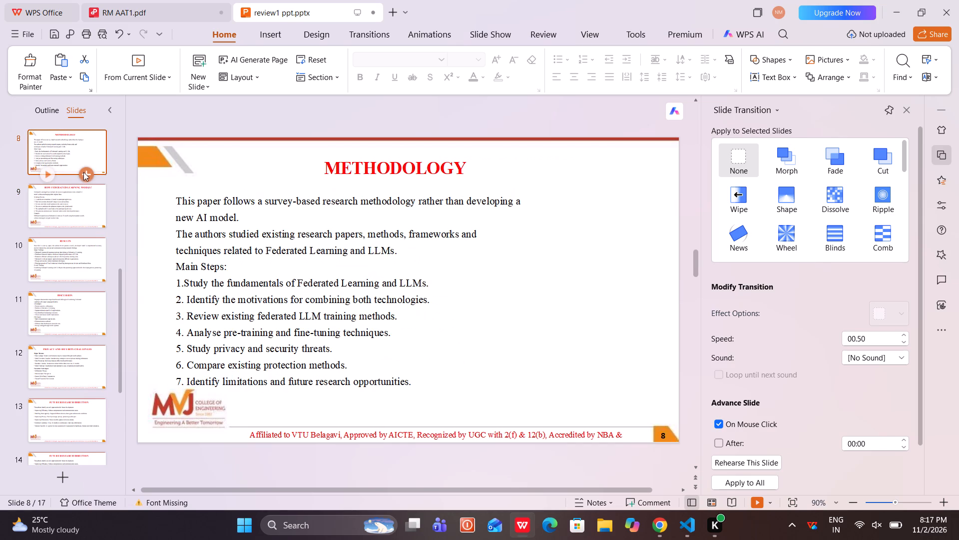
pyautogui.click(83, 172)
pyautogui.click(112, 244)
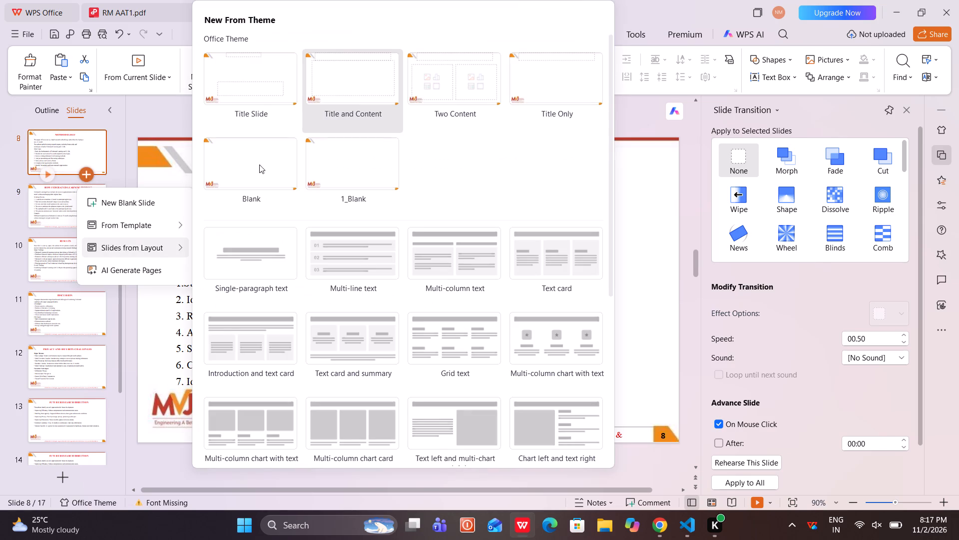
pyautogui.click(319, 127)
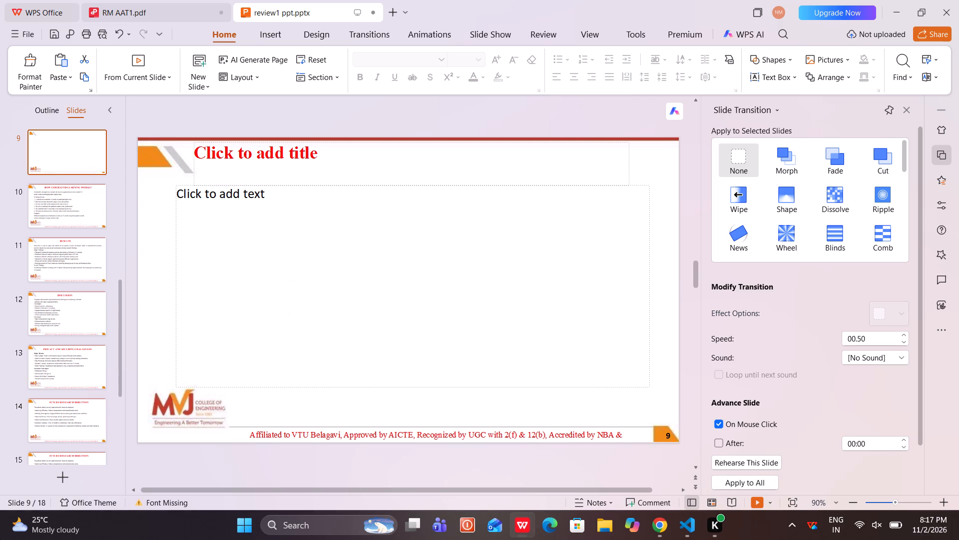
# Remove the empty title placeholder from the new slide 9.
pyautogui.click(387, 173)
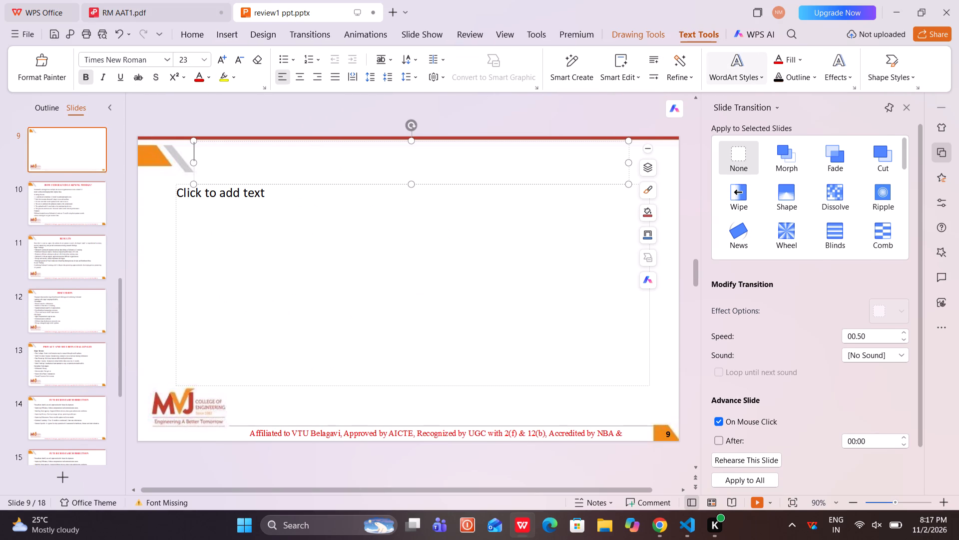
pyautogui.rightClick(410, 139)
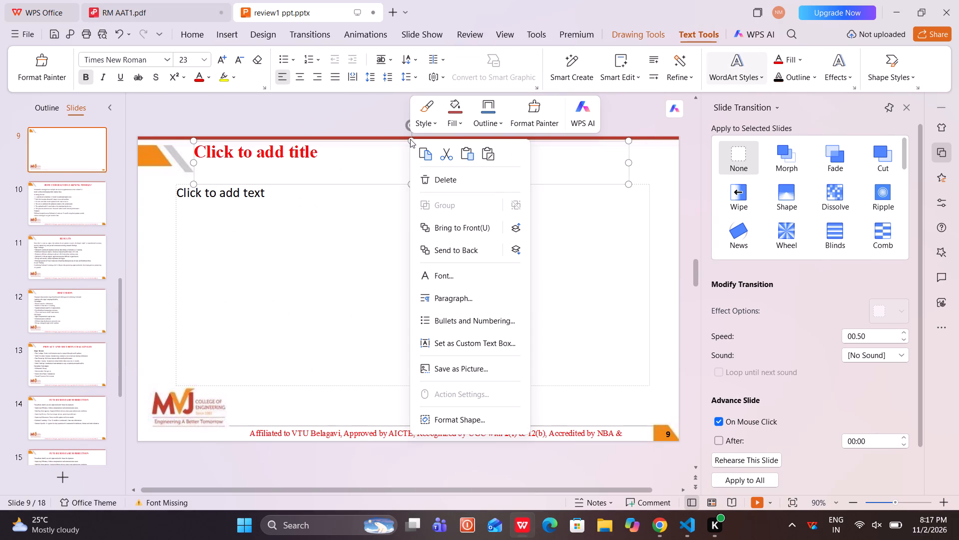
pyautogui.click(438, 150)
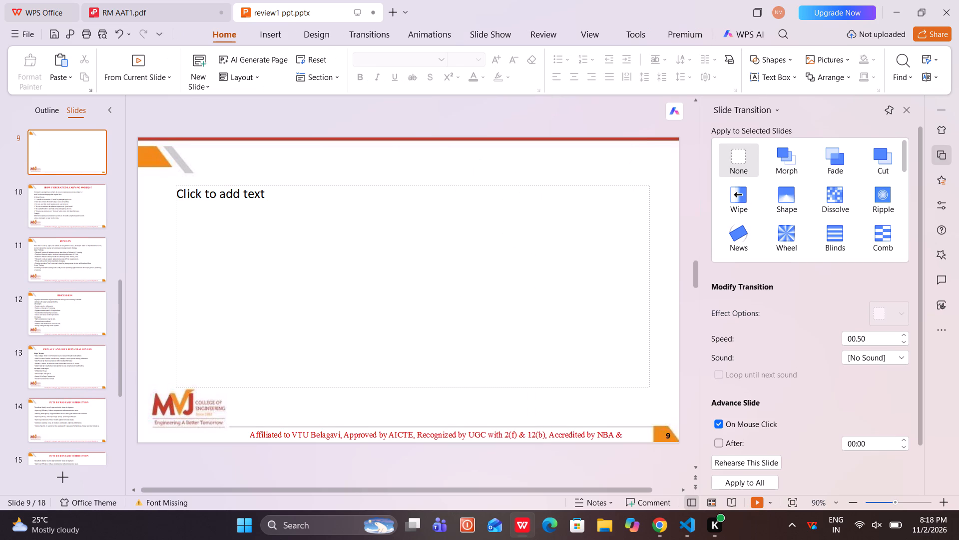
# Copy the "Important Technologies Discussed:" heading and its five bullets from RM AAT1.pdf into the text placeholder of slide 9.
pyautogui.click(285, 194)
pyautogui.click(124, 0)
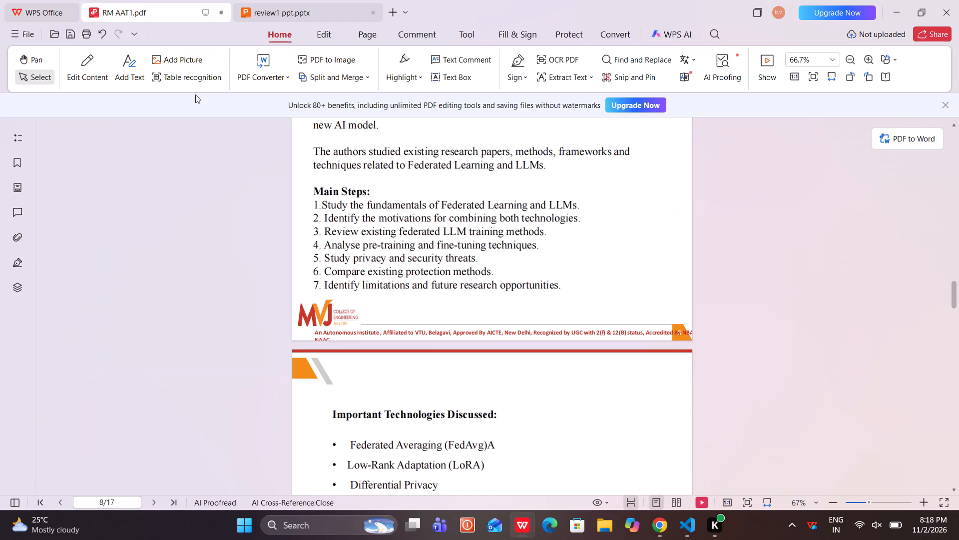
pyautogui.scroll(-2, 509, 280)
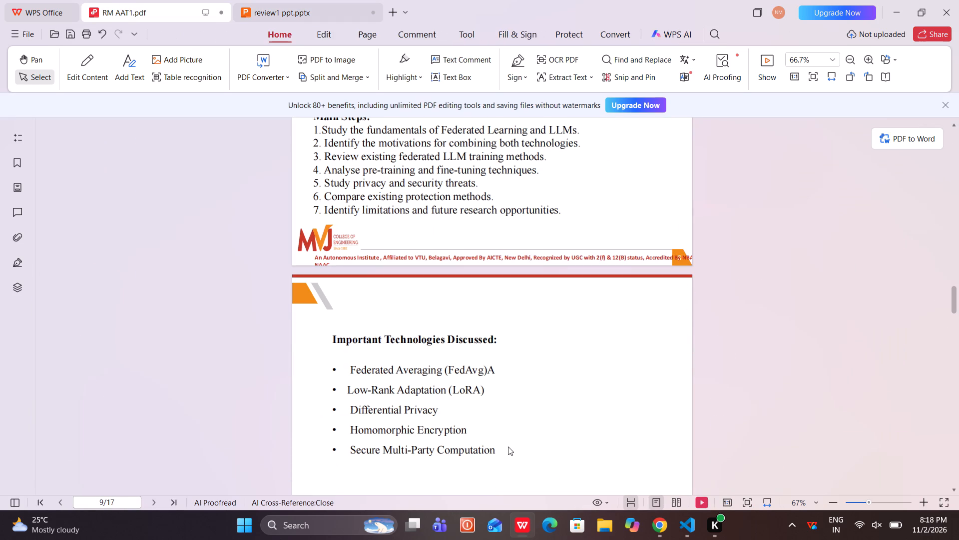
pyautogui.moveTo(508, 446); pyautogui.dragTo(299, 319)
pyautogui.click(322, 334)
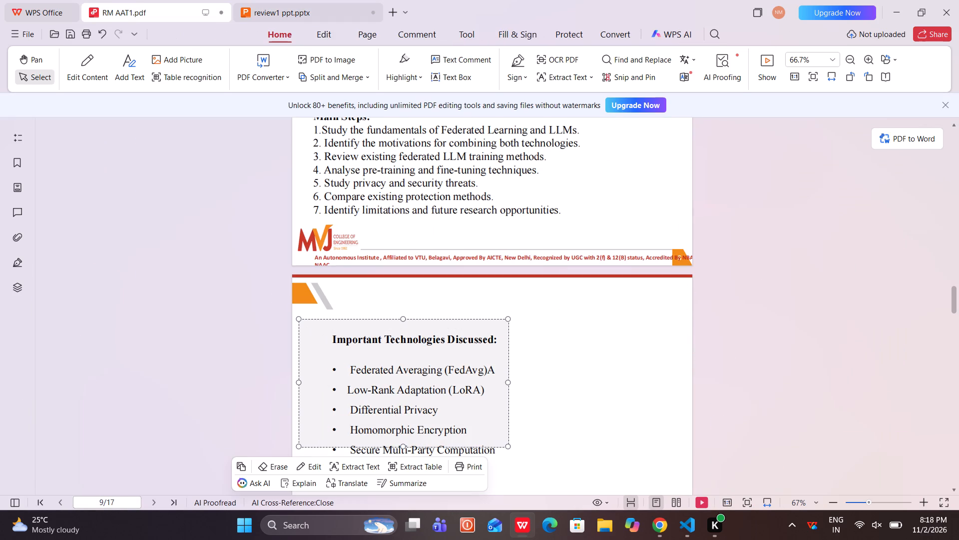
pyautogui.click(414, 310)
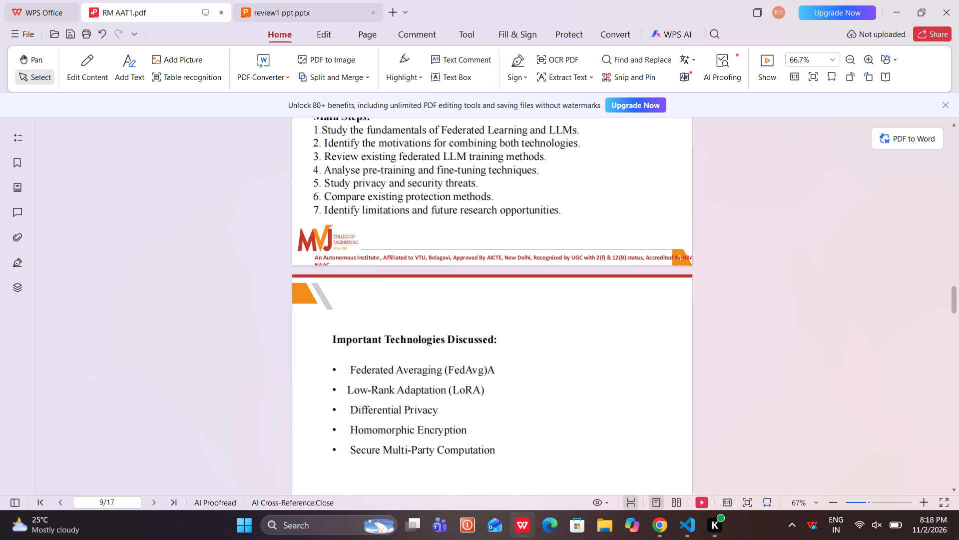
pyautogui.moveTo(333, 342); pyautogui.dragTo(537, 462)
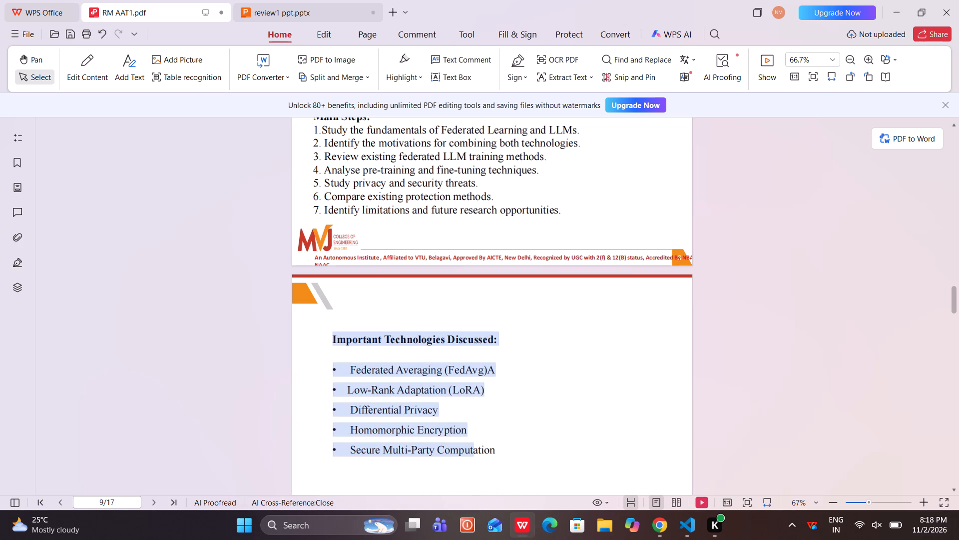
pyautogui.moveTo(537, 462); pyautogui.dragTo(494, 453)
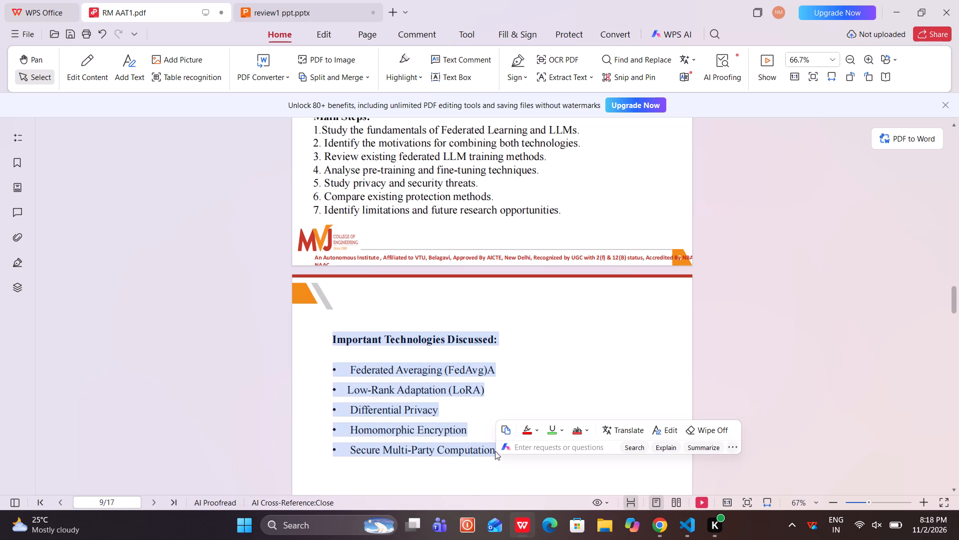
pyautogui.hotkey('ctrl', 'c')
pyautogui.click(311, 0)
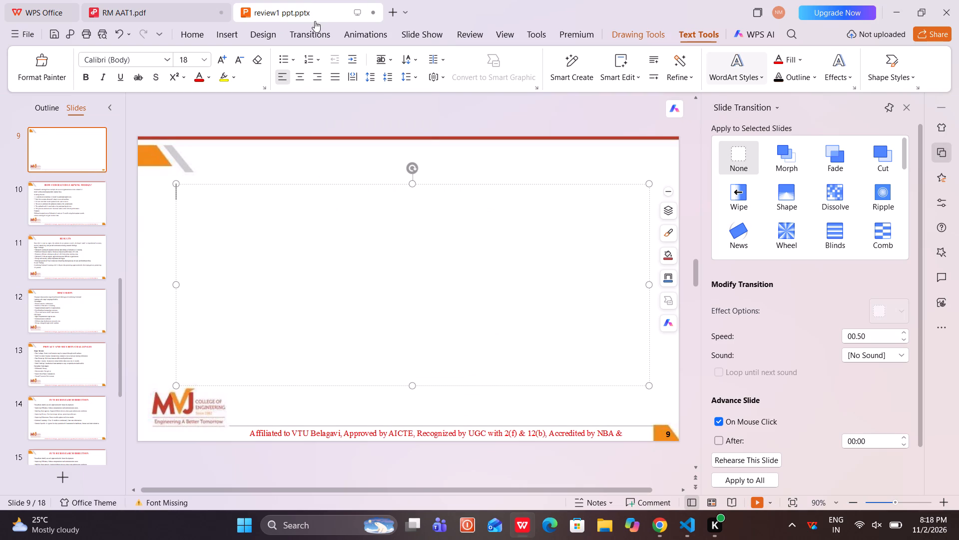
pyautogui.hotkey('ctrl', 'v')
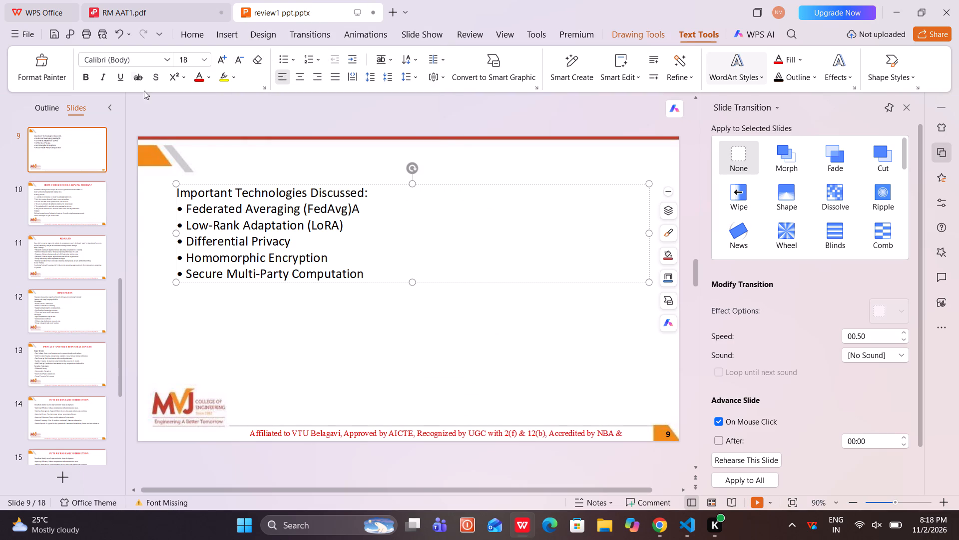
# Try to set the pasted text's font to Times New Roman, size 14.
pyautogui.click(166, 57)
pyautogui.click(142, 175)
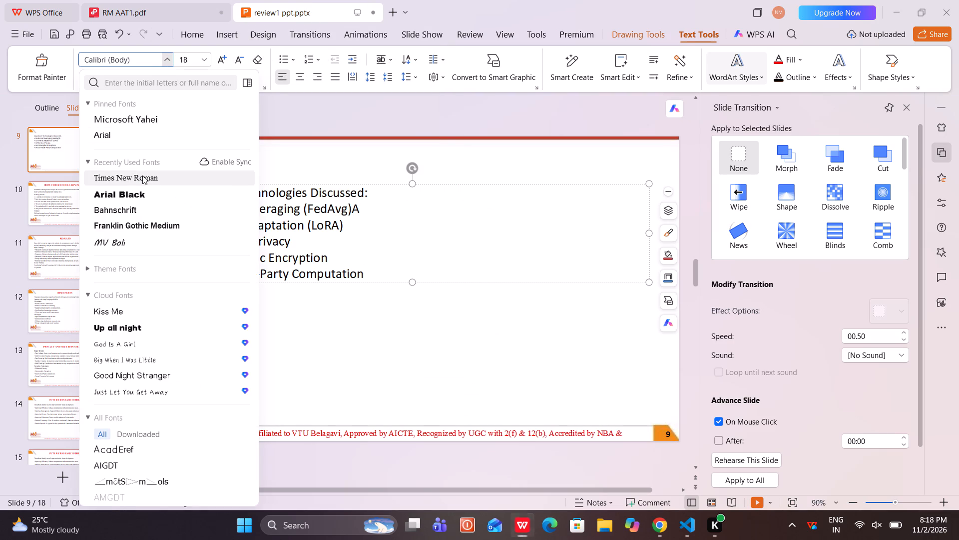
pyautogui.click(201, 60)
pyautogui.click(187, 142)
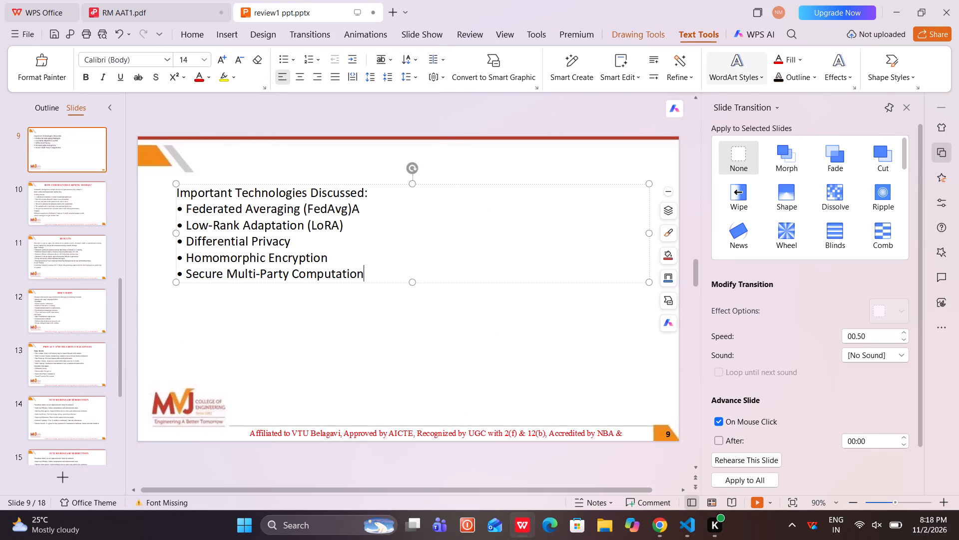
# Format all of the pasted text on slide 9 as Times New Roman, size 14.
pyautogui.moveTo(365, 272); pyautogui.dragTo(238, 219)
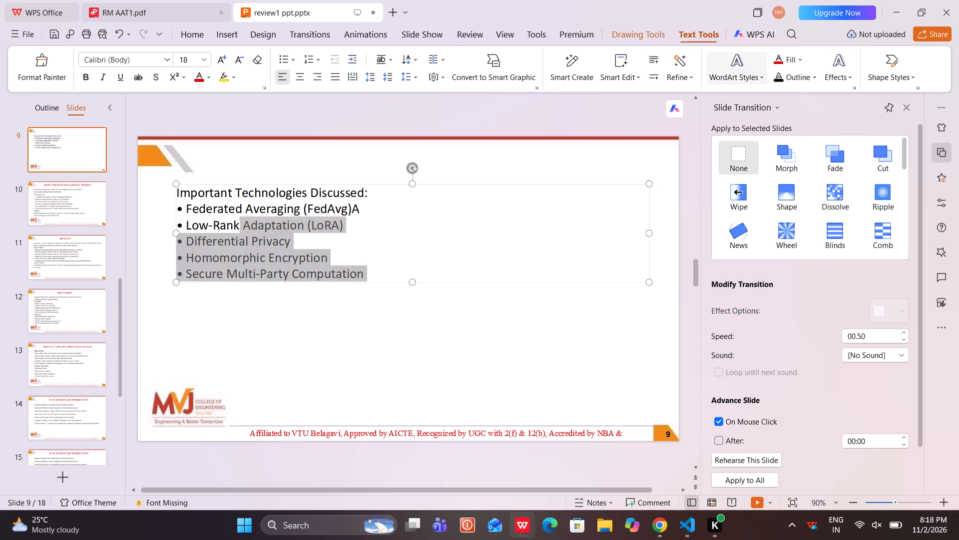
pyautogui.moveTo(238, 219); pyautogui.dragTo(161, 183)
pyautogui.click(169, 54)
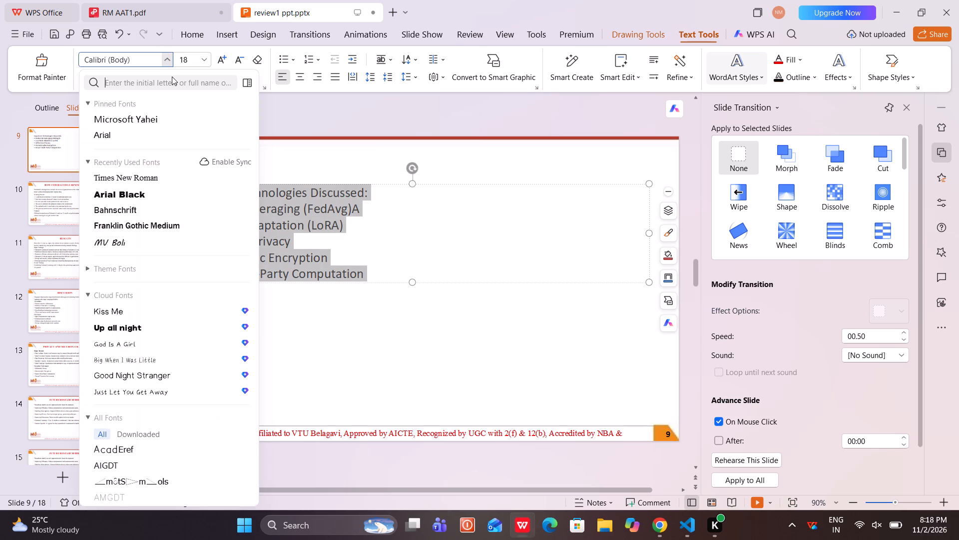
pyautogui.click(155, 181)
pyautogui.click(203, 63)
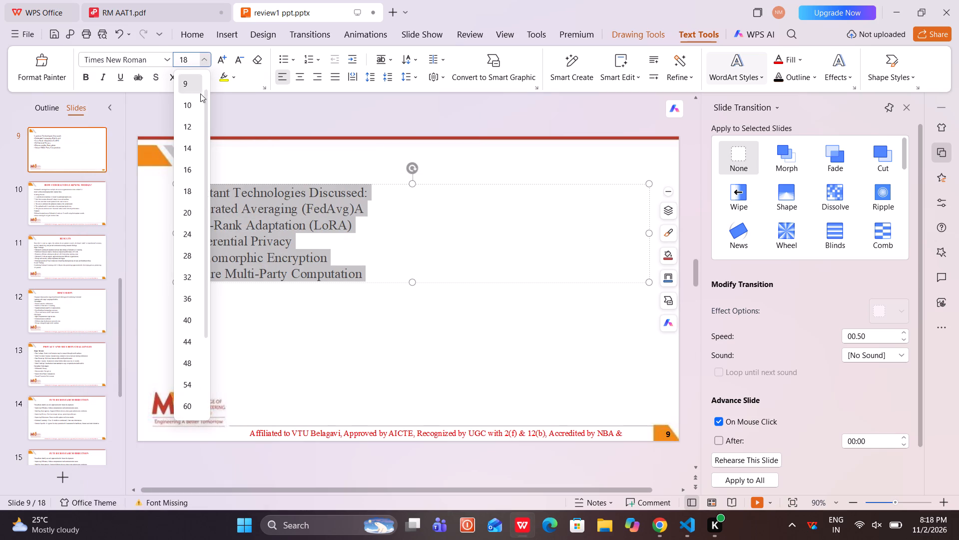
pyautogui.click(191, 151)
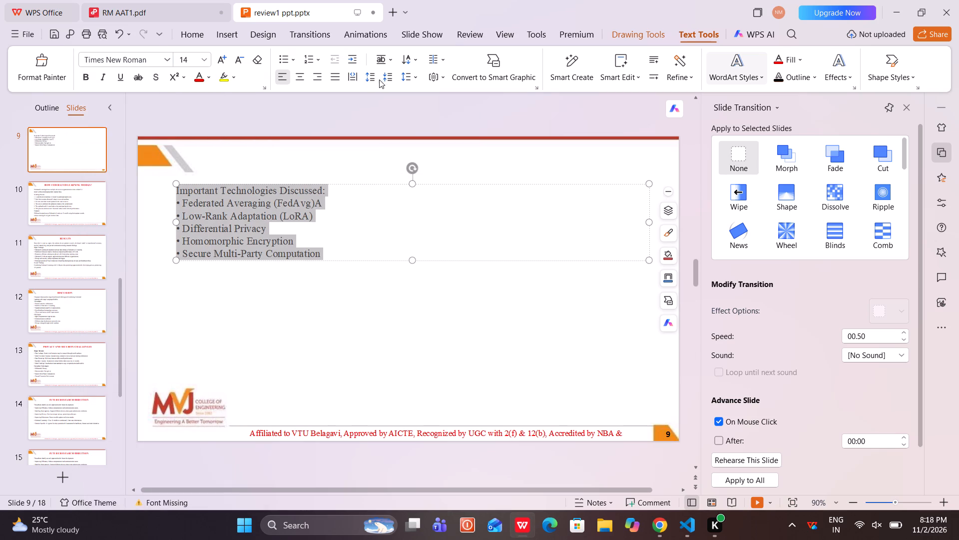
# Increase the line spacing of all text on slide 9 until it fills most of the space above the logo.
pyautogui.doubleClick(382, 79)
pyautogui.tripleClick(373, 79)
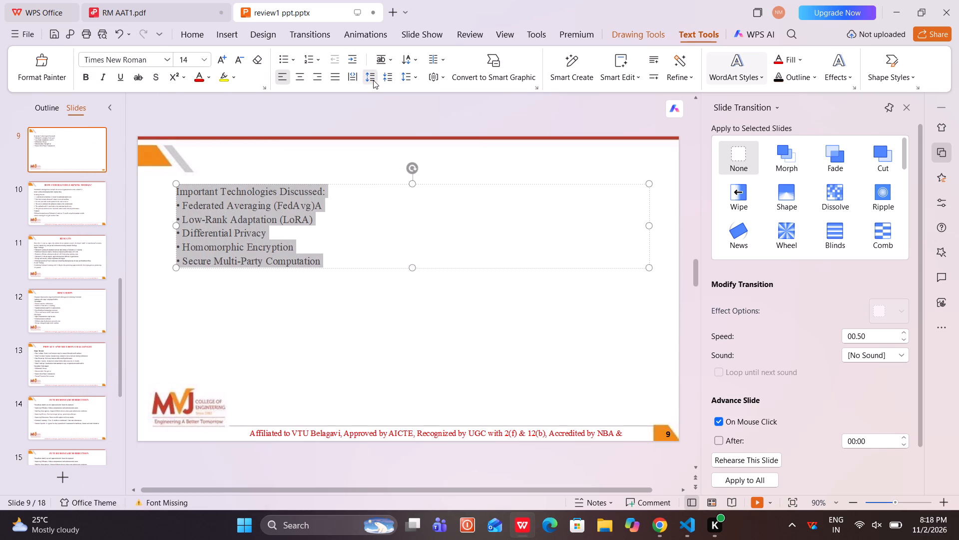
pyautogui.click(373, 80)
pyautogui.tripleClick(373, 80)
pyautogui.tripleClick(373, 80)
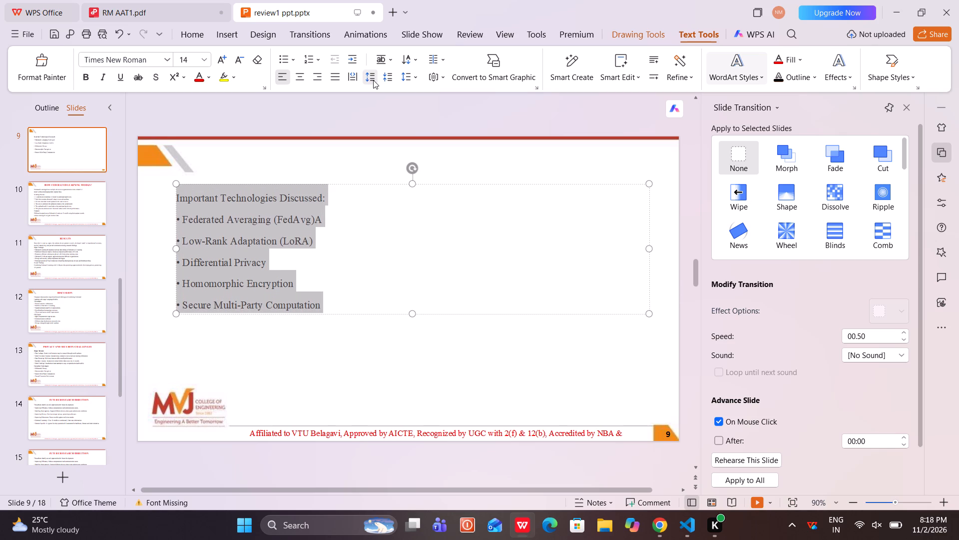
pyautogui.tripleClick(373, 80)
pyautogui.click(373, 80)
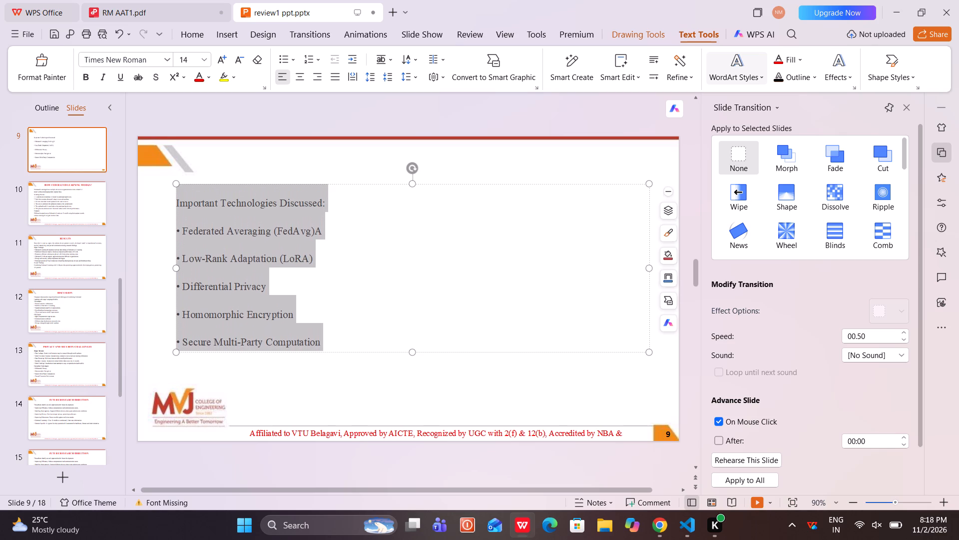
pyautogui.click(426, 201)
pyautogui.click(388, 157)
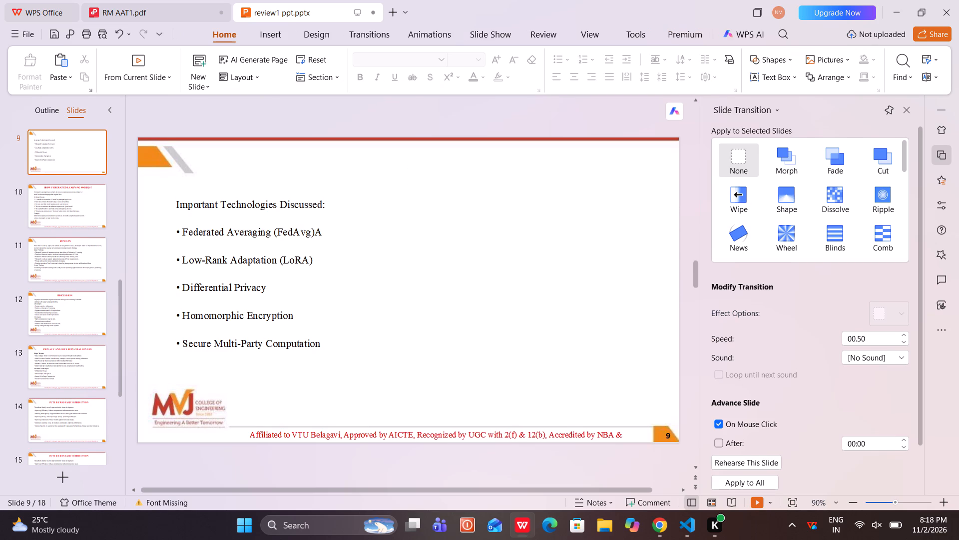
# Save the presentation.
pyautogui.hotkey('ctrl', 's')
# On slide 1, resize the "An Autonomous" footer text box so its text sits directly before "Affiliated to VTU Belagavi" on one line.
pyautogui.press('Left')
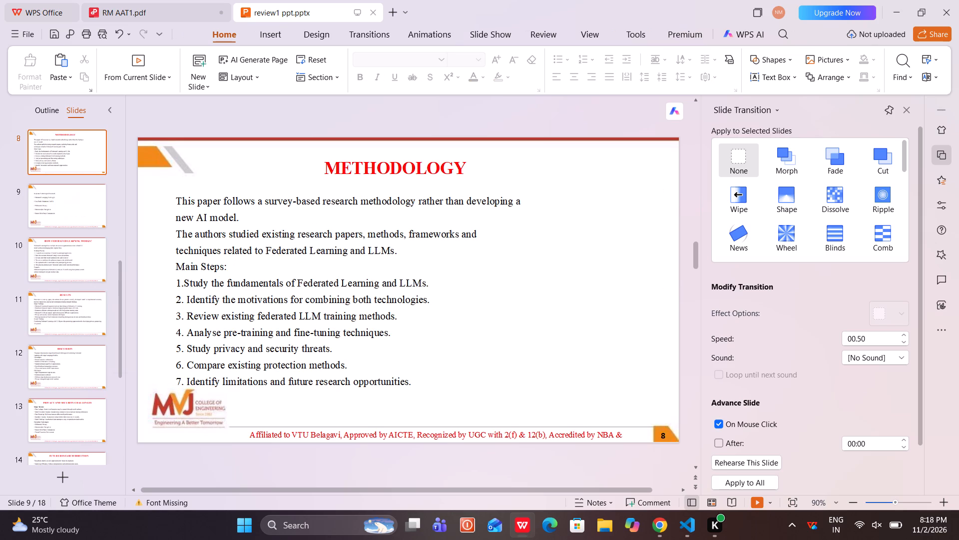
pyautogui.press('Left')
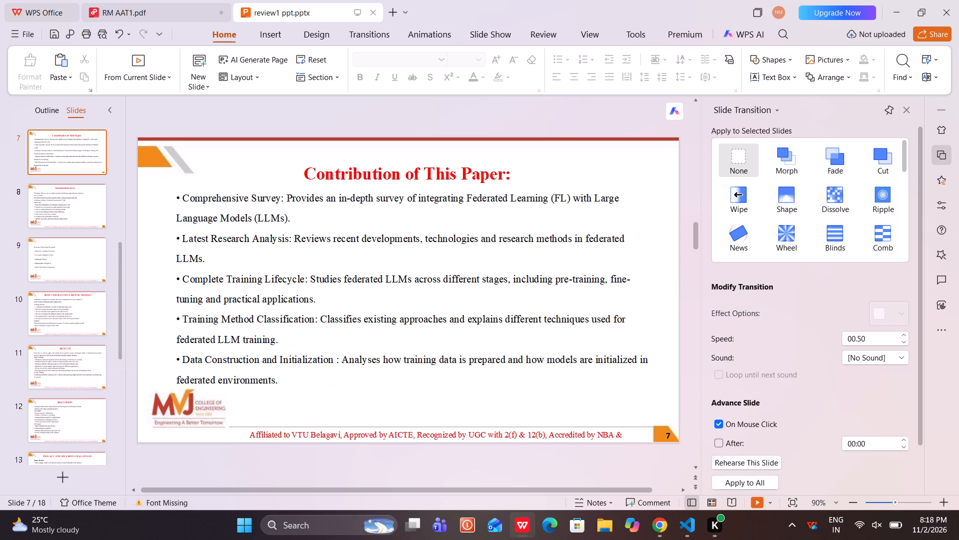
pyautogui.press('Left')
pyautogui.press('Left')
pyautogui.press('Left')
pyautogui.press('Left')
pyautogui.press('Left')
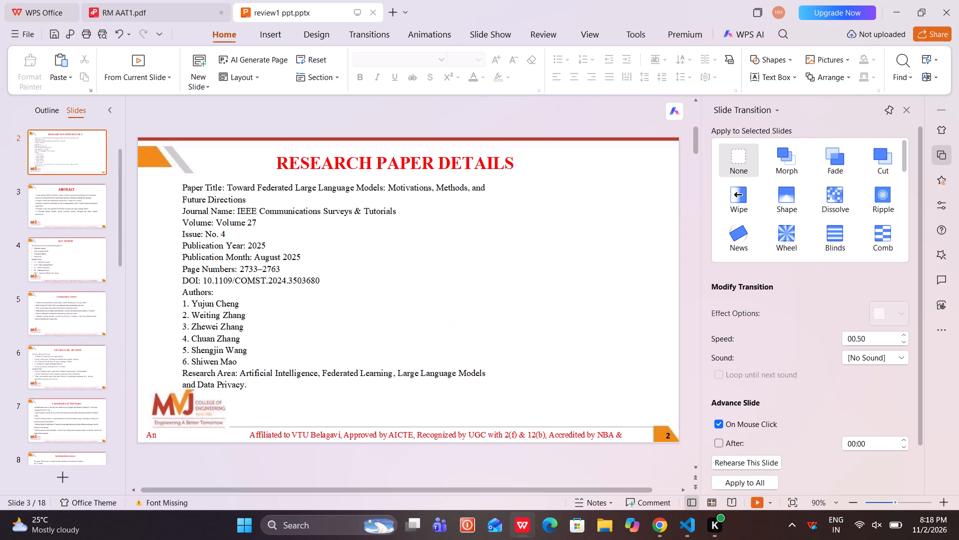
pyautogui.press('Left')
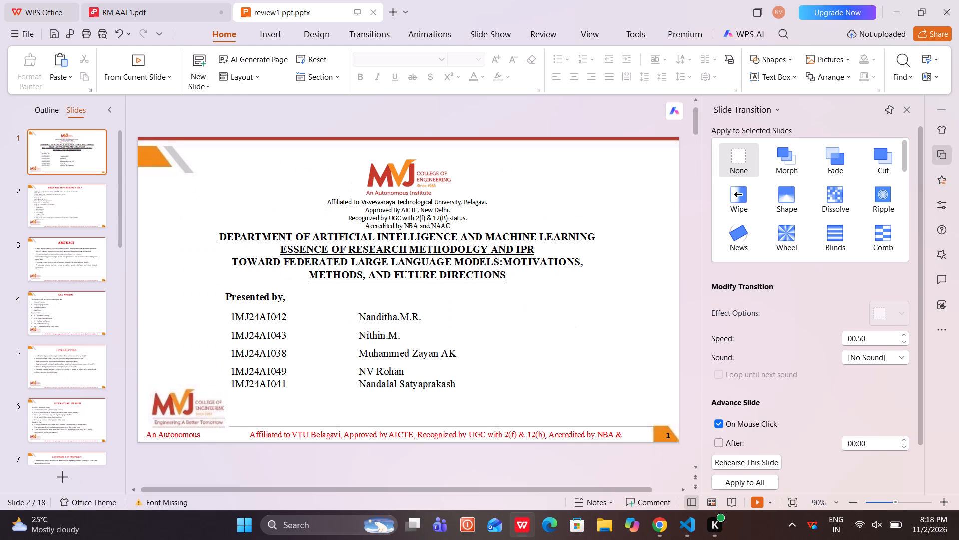
pyautogui.click(250, 436)
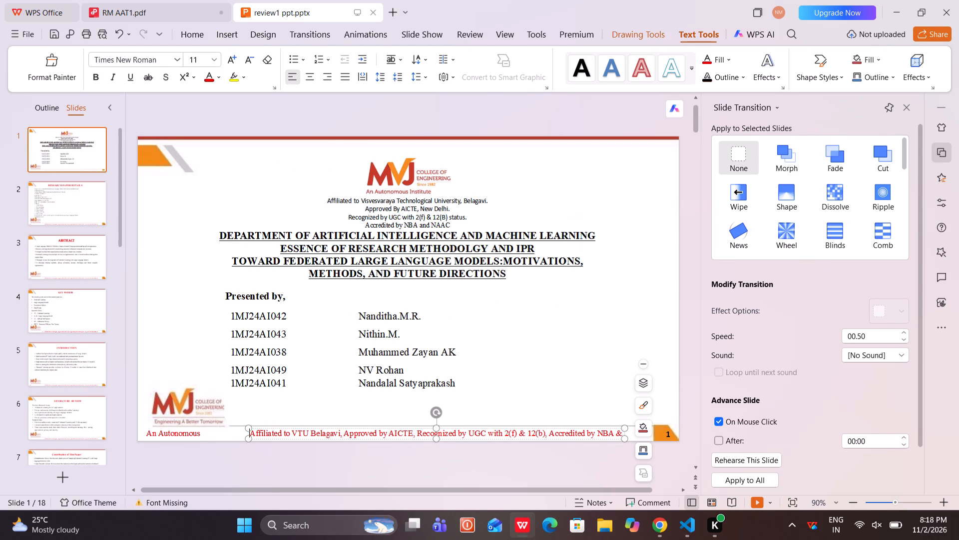
pyautogui.click(204, 435)
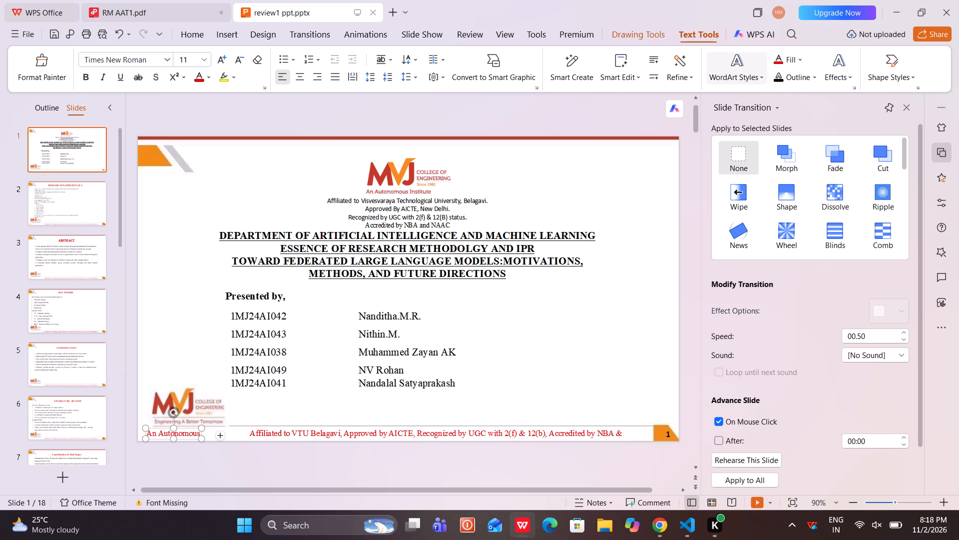
pyautogui.moveTo(200, 438); pyautogui.dragTo(249, 437)
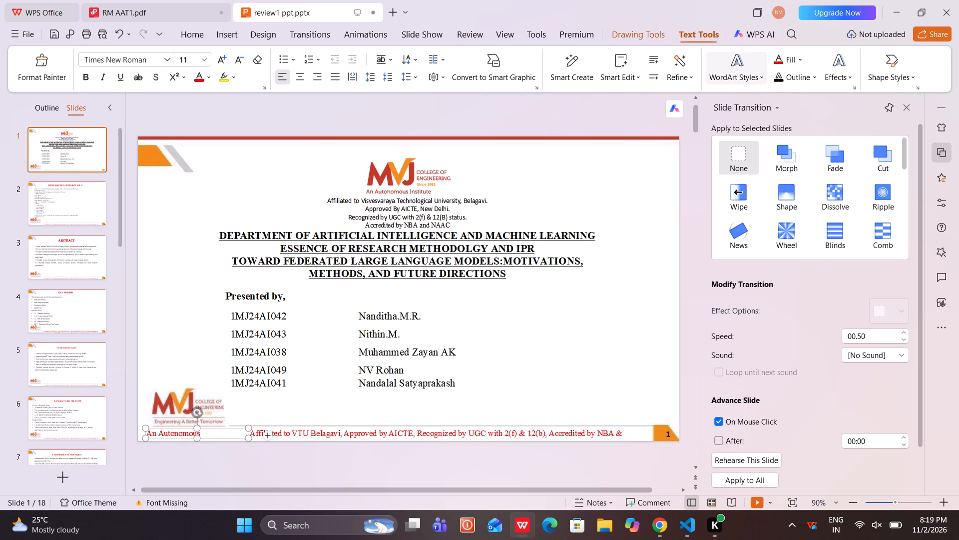
pyautogui.click(213, 435)
pyautogui.moveTo(149, 435); pyautogui.dragTo(218, 436)
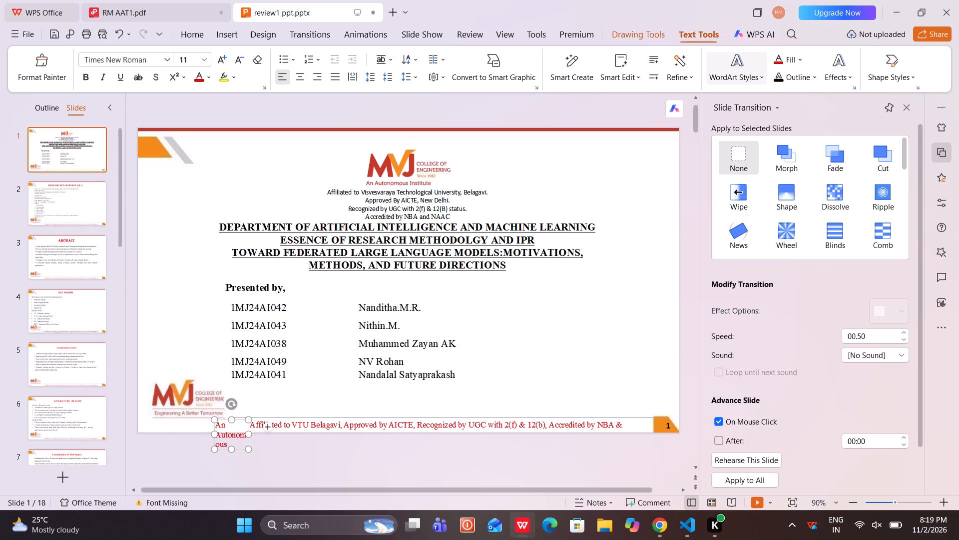
pyautogui.moveTo(216, 433); pyautogui.dragTo(193, 429)
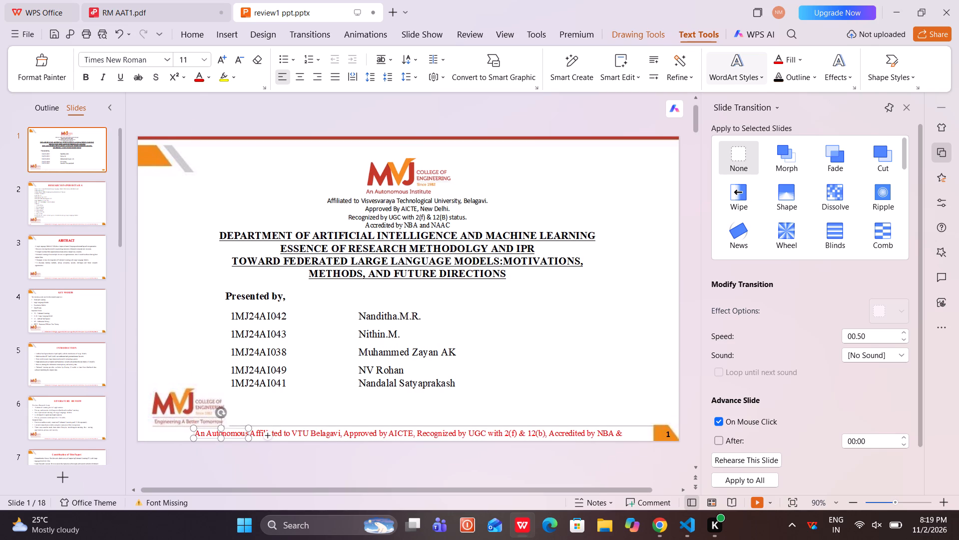
pyautogui.click(242, 404)
pyautogui.click(456, 473)
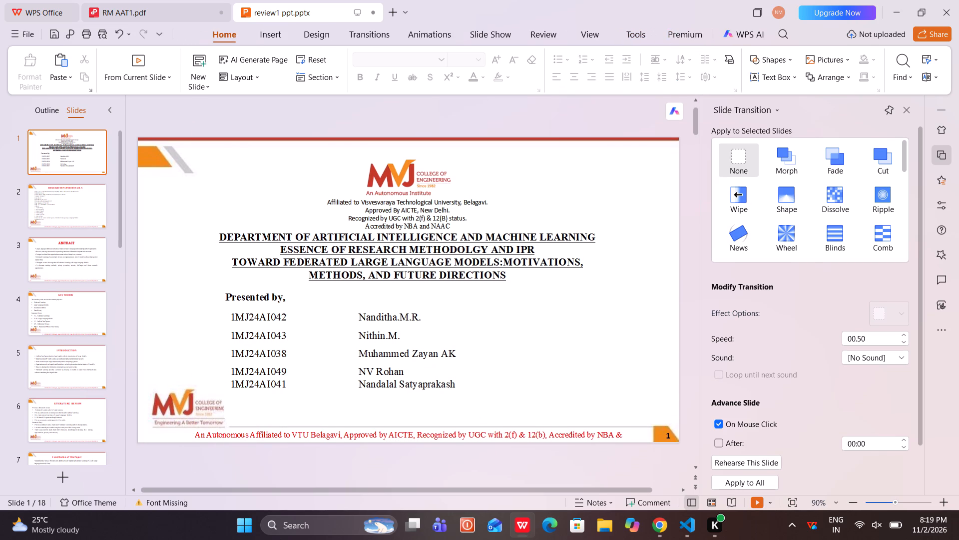
pyautogui.click(624, 434)
pyautogui.click(599, 458)
# Review the footers and page numbers on the slides from slide 1 through to the end of the presentation.
pyautogui.scroll(-8, 562, 444)
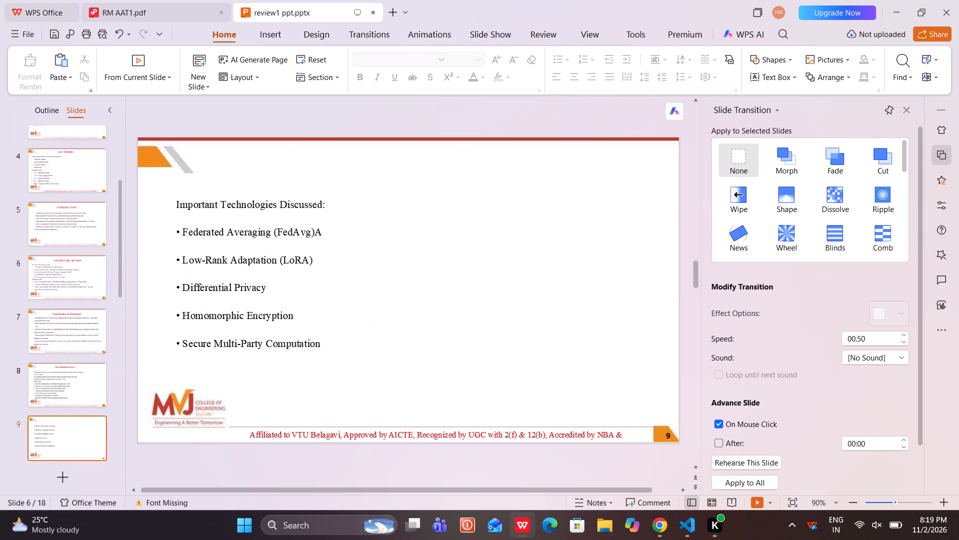
pyautogui.scroll(-14, 562, 444)
pyautogui.scroll(3, 562, 444)
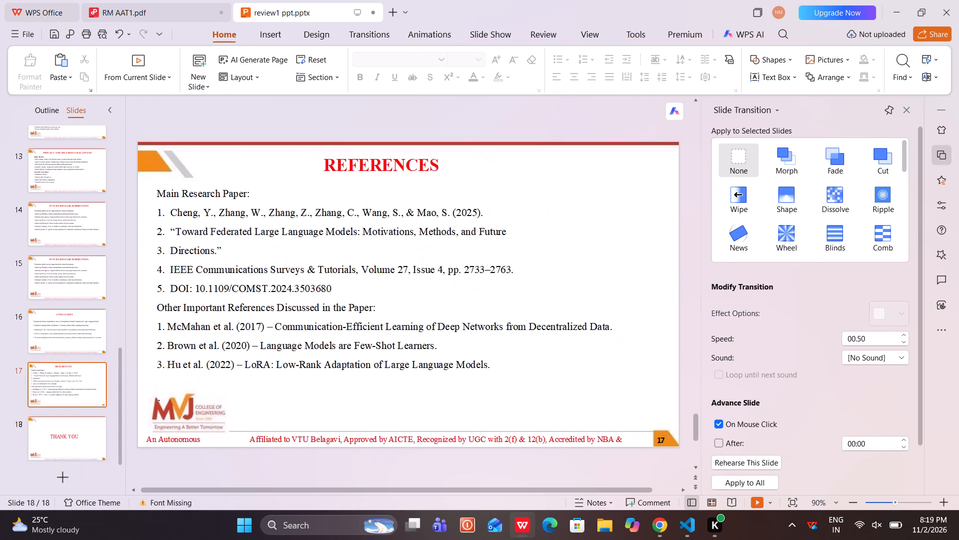
pyautogui.scroll(-2, 562, 444)
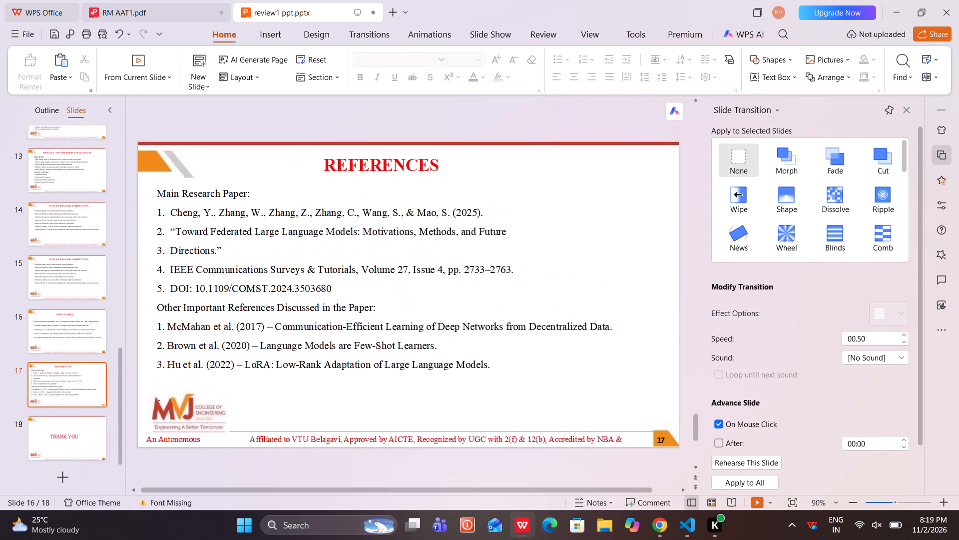
pyautogui.scroll(-1, 562, 444)
# Widen the page number box on slide 15 to about 0.34 in so both digits fit on one line.
pyautogui.scroll(3, 562, 444)
pyautogui.click(662, 431)
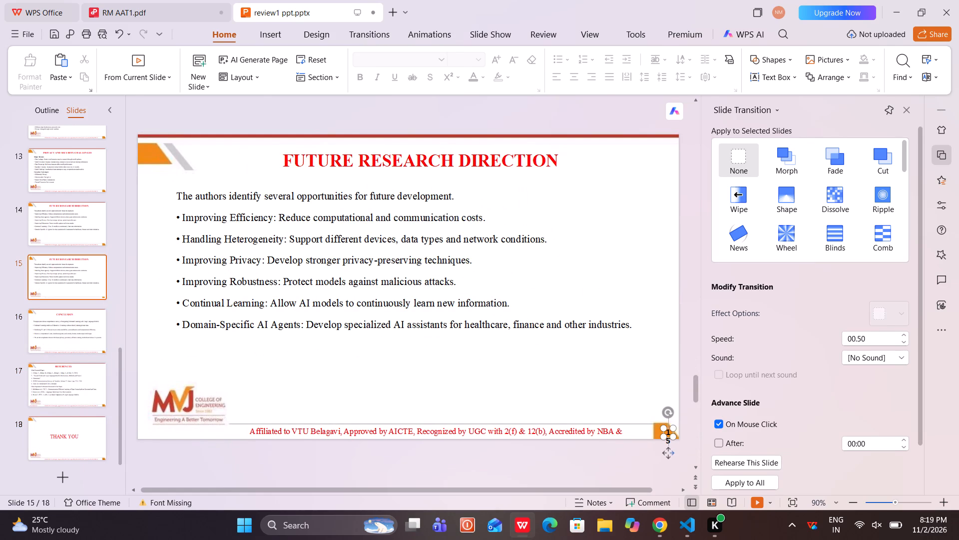
pyautogui.moveTo(664, 426); pyautogui.dragTo(655, 427)
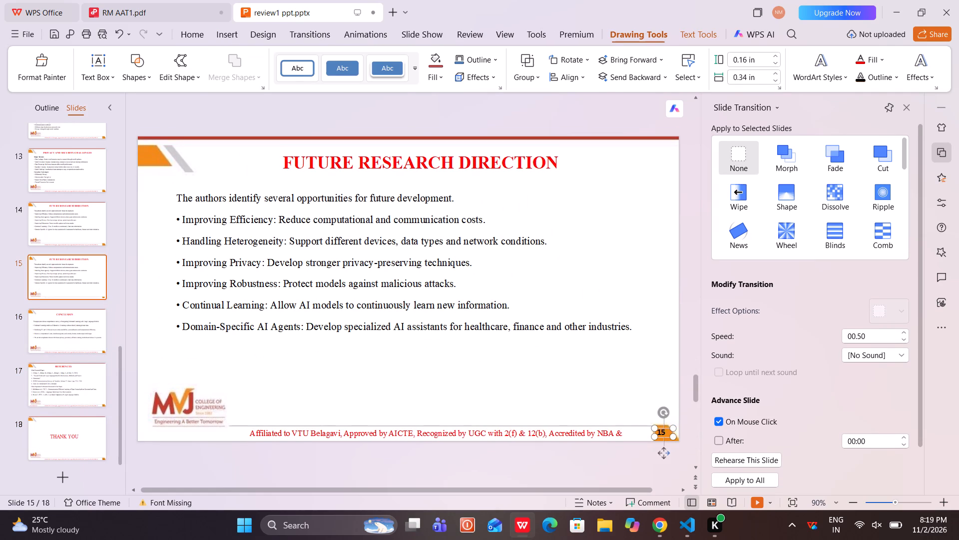
pyautogui.click(646, 449)
# Widen the page number box on slide 13, Privacy and Security Challenges, so both digits fit on one line within the orange corner shape.
pyautogui.scroll(2, 648, 412)
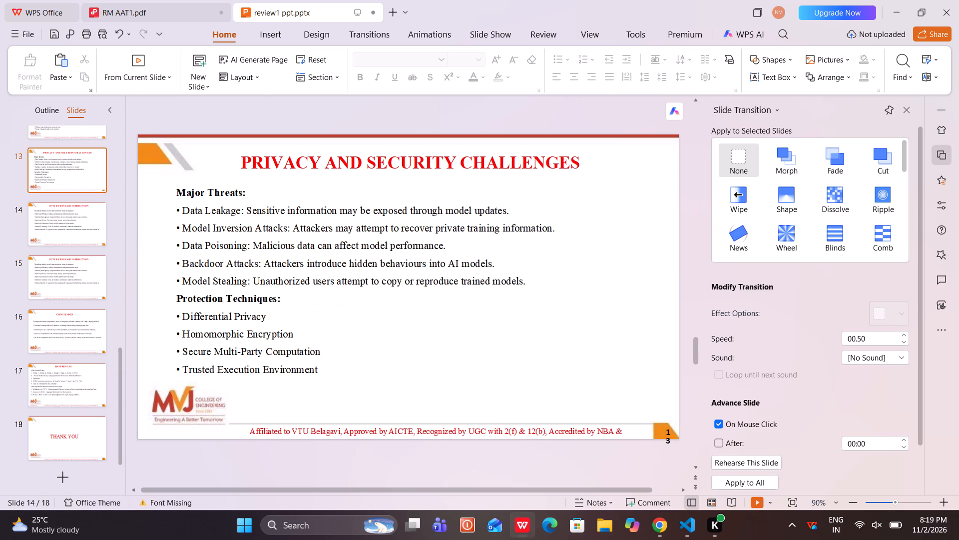
pyautogui.click(666, 428)
pyautogui.moveTo(663, 428); pyautogui.dragTo(661, 428)
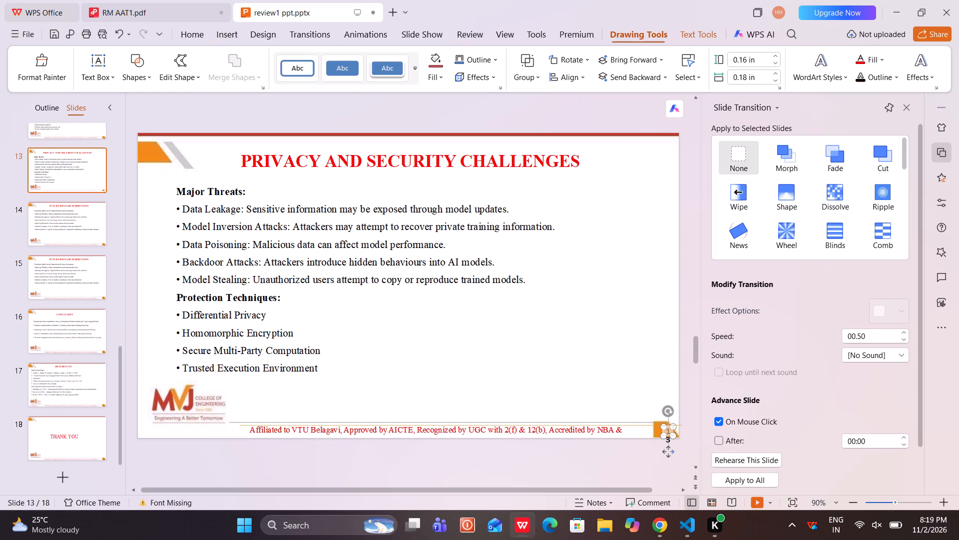
pyautogui.moveTo(661, 428); pyautogui.dragTo(650, 431)
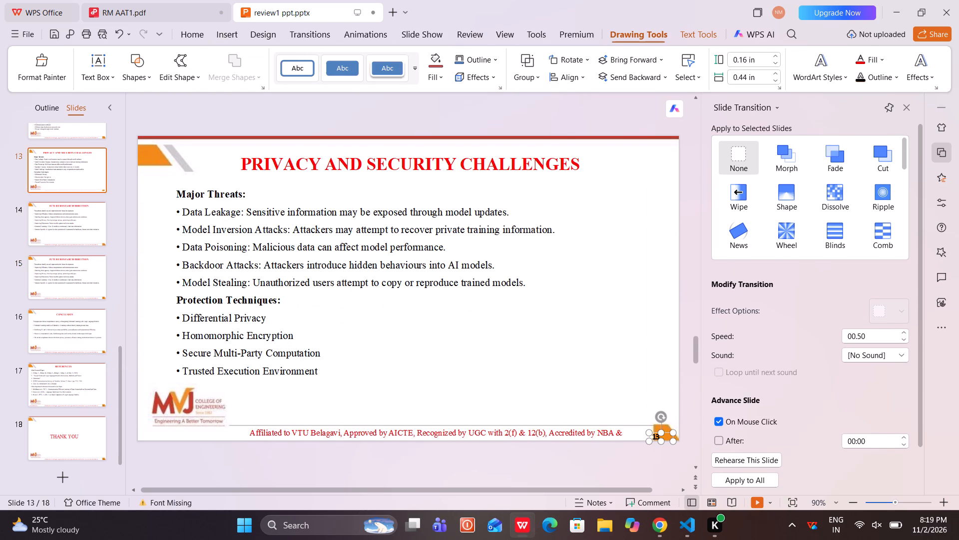
pyautogui.moveTo(647, 441); pyautogui.dragTo(655, 437)
pyautogui.click(655, 454)
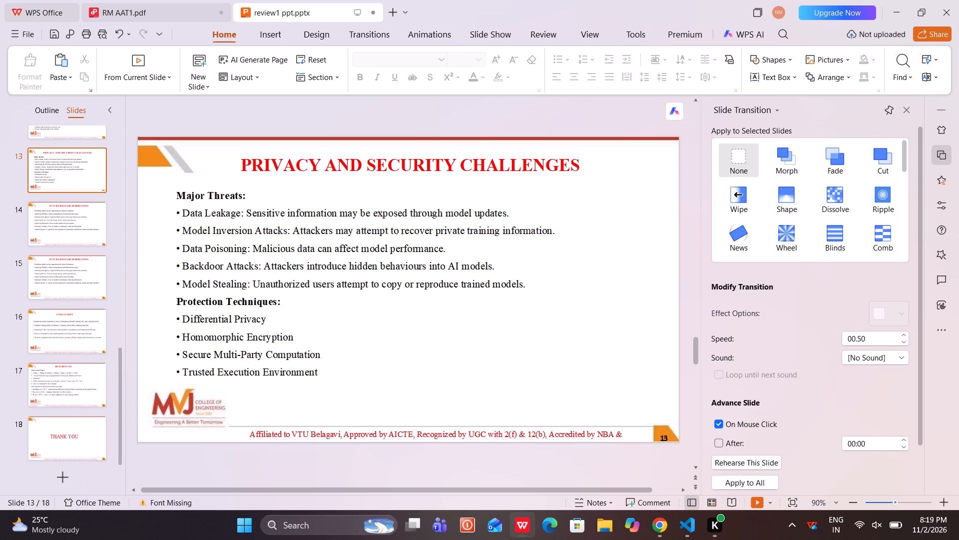
# Go forward from slide 13 to the Future Research Direction slides.
pyautogui.scroll(-2, 636, 454)
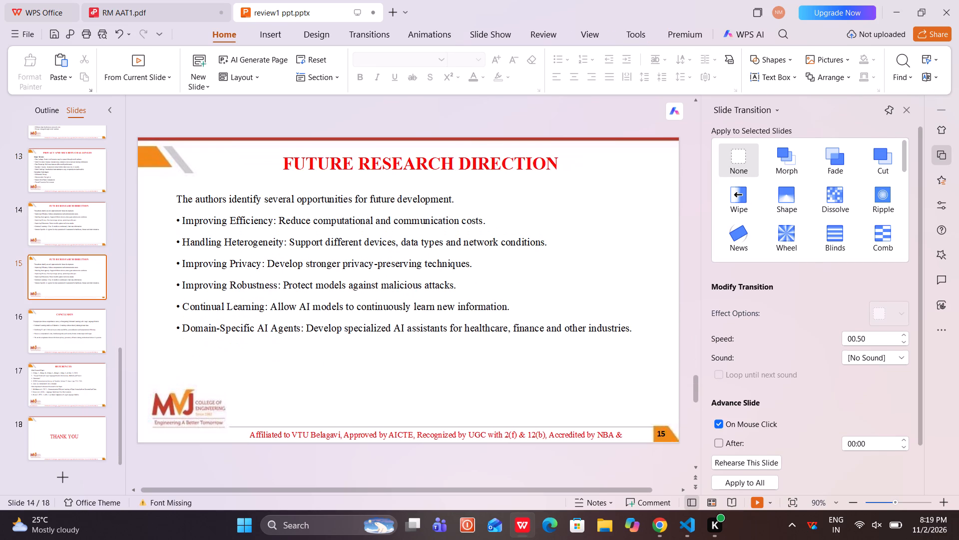
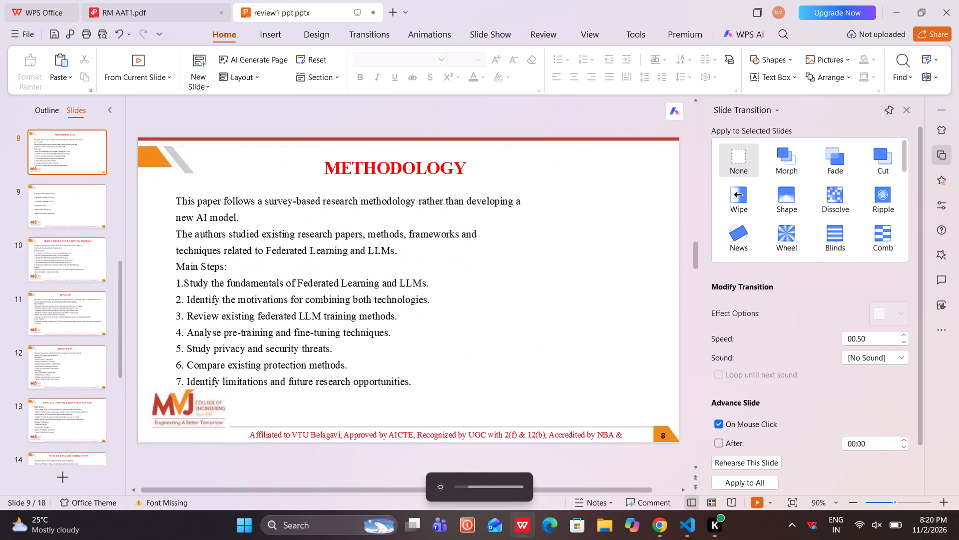
# Review the content, footers and page numbers across all 18 slides, then return to the title slide.
pyautogui.press('Left')
pyautogui.press('Left')
pyautogui.press('Left')
pyautogui.press('Left')
pyautogui.press('Left')
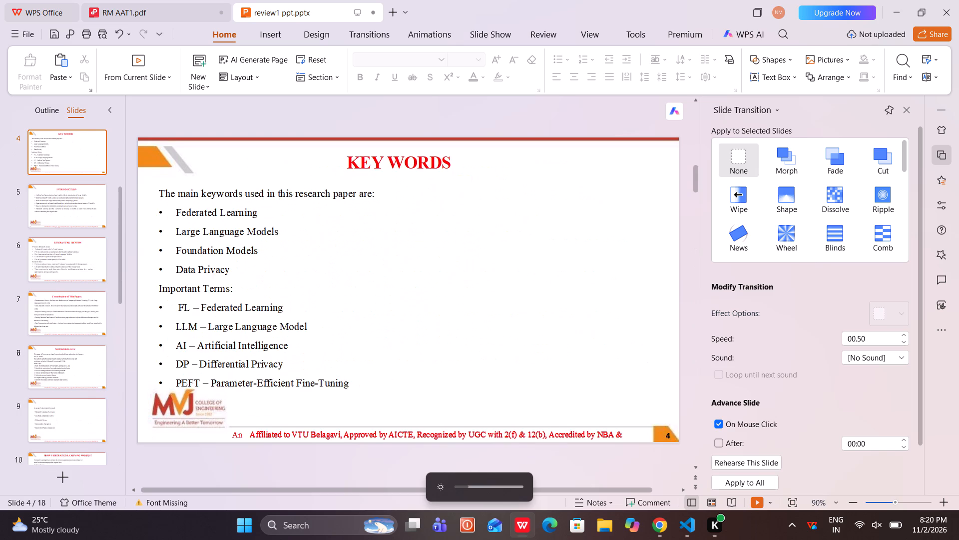
pyautogui.press('Left')
pyautogui.press('Left')
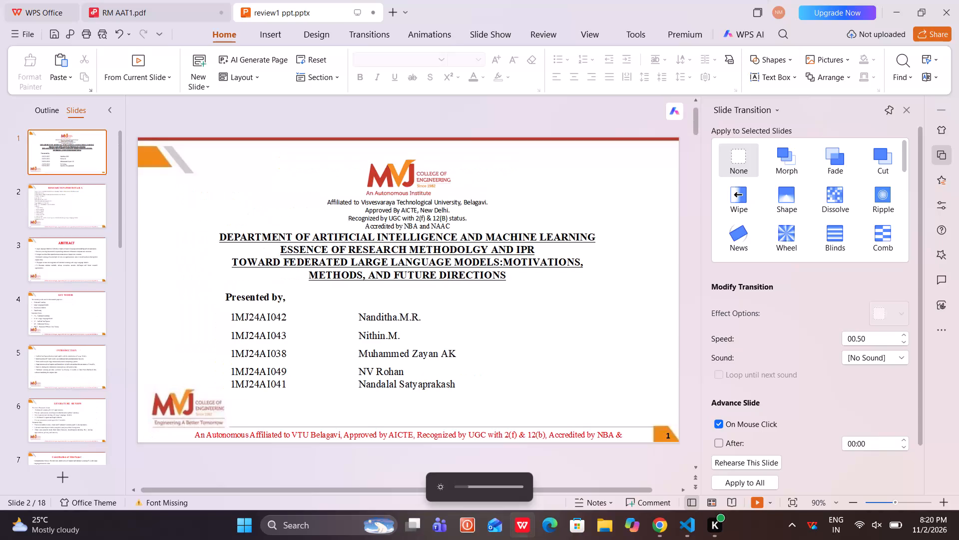
pyautogui.press('Right')
pyautogui.press('Right')
pyautogui.press('Right')
pyautogui.press('Right')
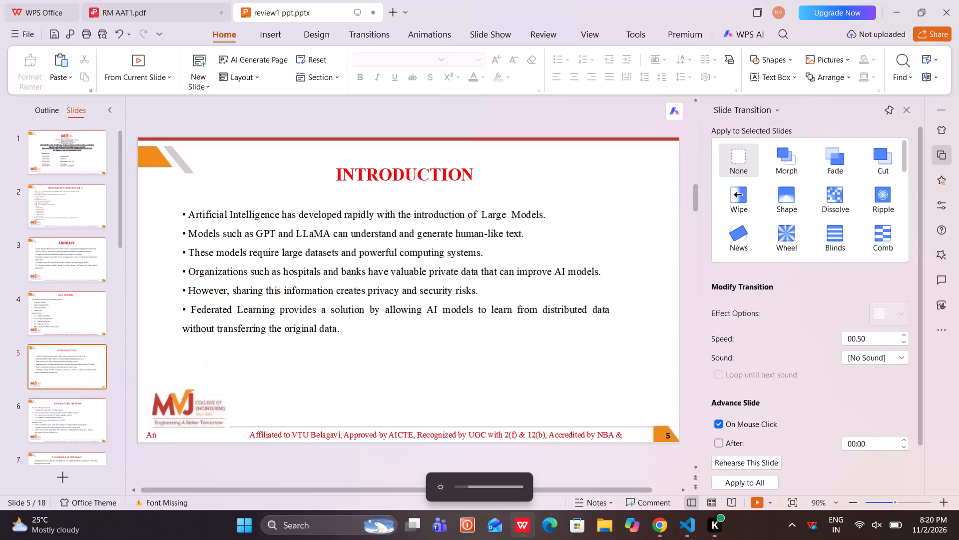
pyautogui.press('Right')
pyautogui.press('Right')
pyautogui.press('Right')
pyautogui.press('Right')
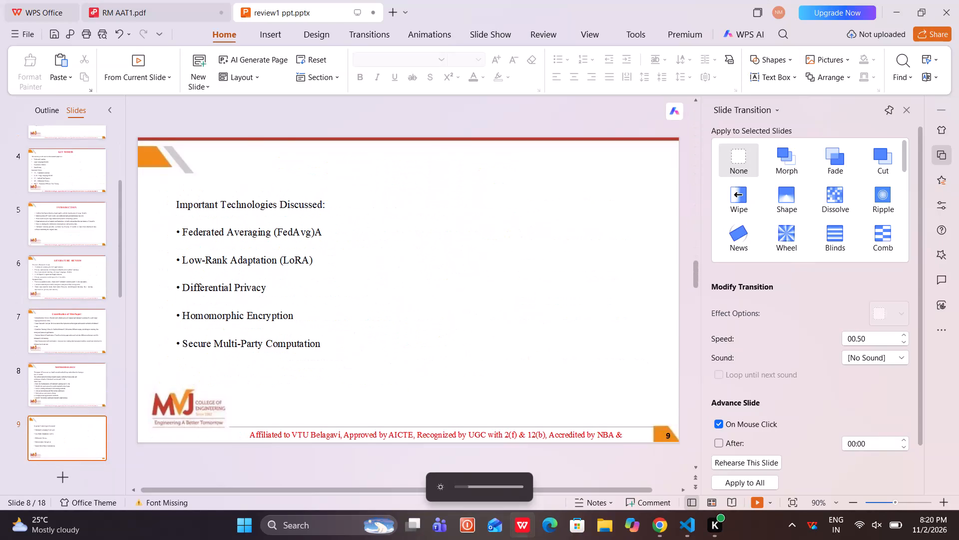
pyautogui.press('Right')
pyautogui.press('Right')
pyautogui.press('Right')
pyautogui.press('Right')
pyautogui.press('Right')
pyautogui.press('Right')
pyautogui.press('Right')
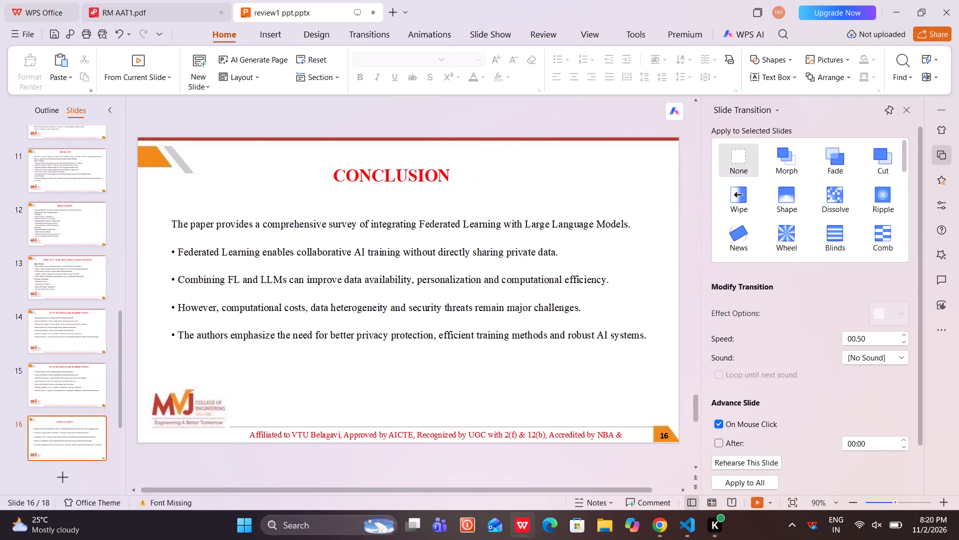
pyautogui.press('Right')
pyautogui.press('Right')
pyautogui.press('Left')
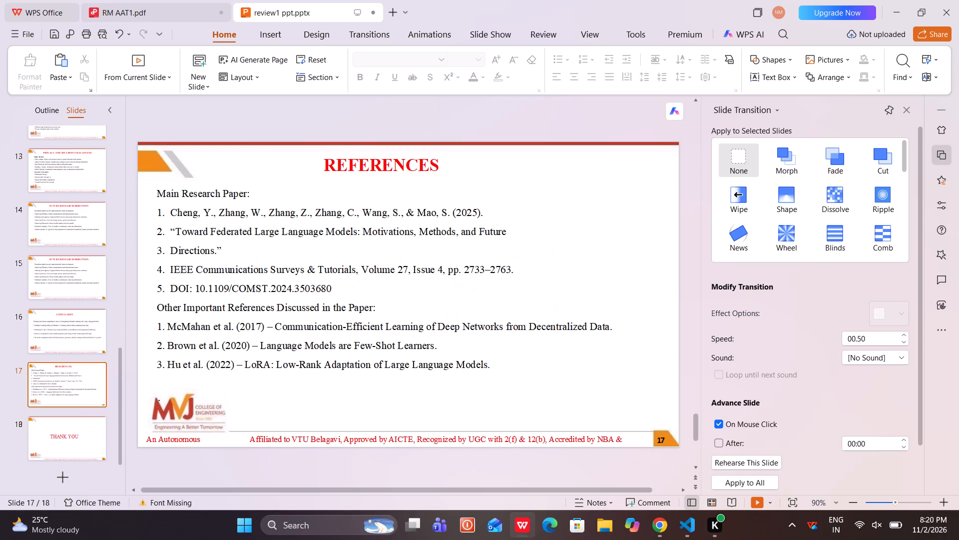
pyautogui.press('Left')
pyautogui.press('Left')
pyautogui.press('Left')
pyautogui.press('Left')
pyautogui.press('Left')
pyautogui.press('Left')
pyautogui.press('Left')
pyautogui.press('Left')
pyautogui.press('Left')
pyautogui.press('Left')
pyautogui.press('Left')
pyautogui.press('Left')
pyautogui.press('Left')
pyautogui.press('Left')
pyautogui.press('Left')
pyautogui.press('Left')
pyautogui.press('Left')
pyautogui.press('Left')
pyautogui.press('Left')
pyautogui.press('Left')
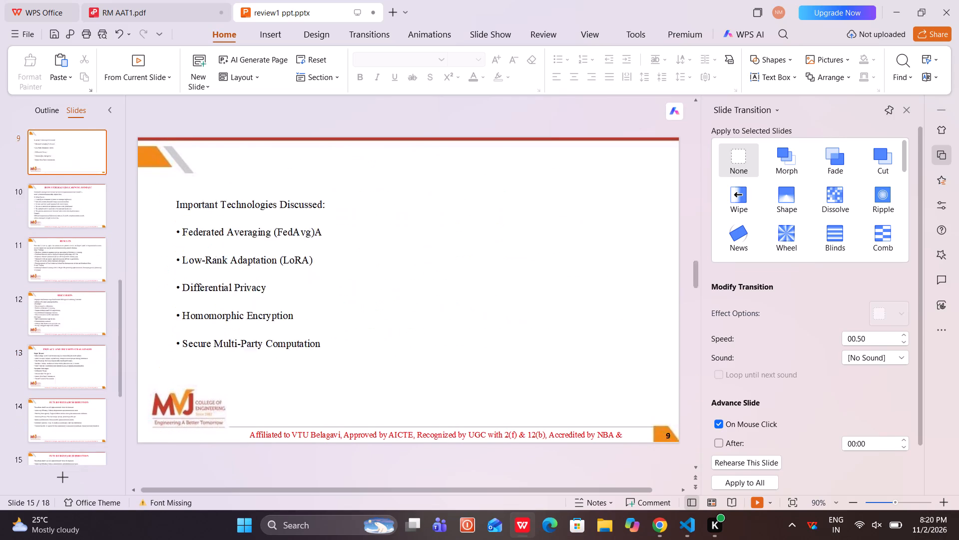
pyautogui.hotkey('ctrl', 'a')
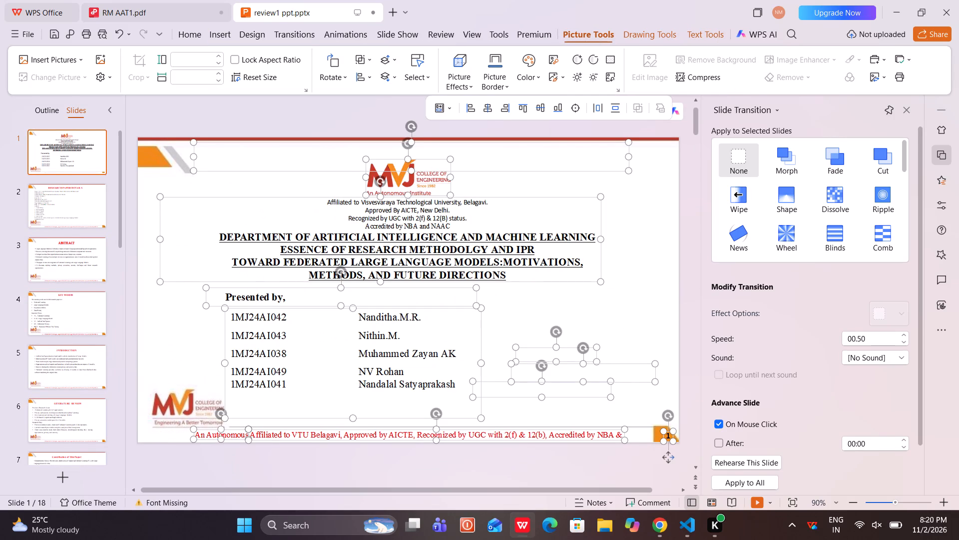
pyautogui.click(690, 227)
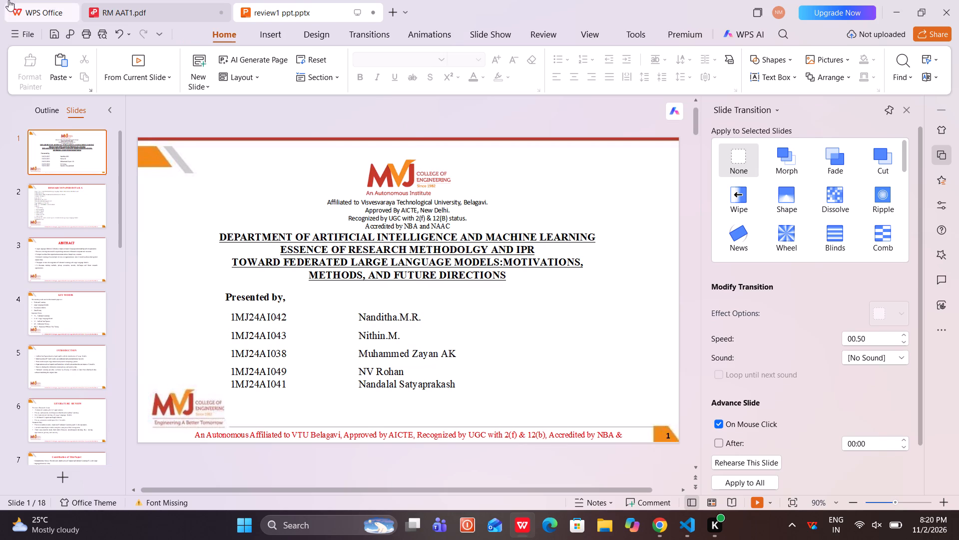
# Save a copy of the presentation to the Desktop as rm1 in Microsoft PowerPoint (*.pptx) format.
pyautogui.click(27, 30)
pyautogui.click(91, 131)
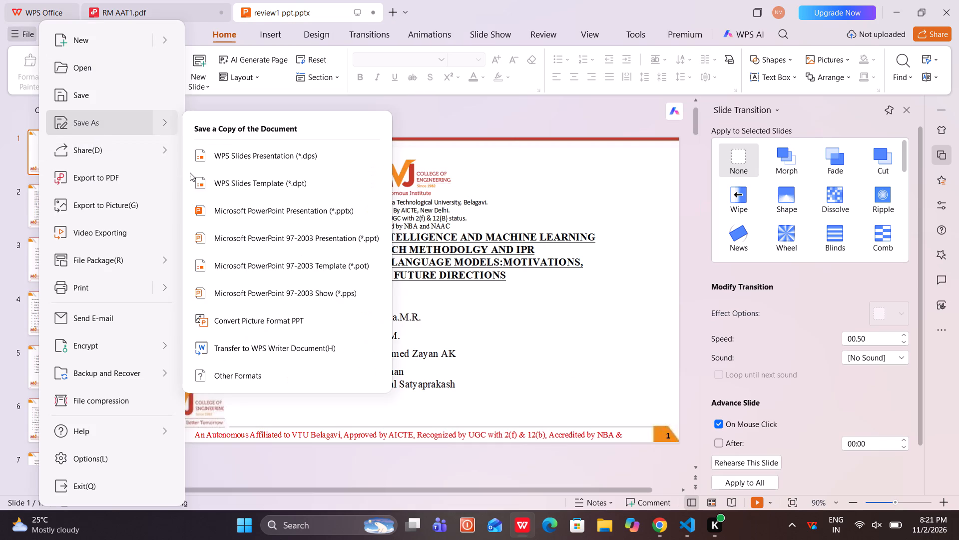
pyautogui.press('BackSpace')
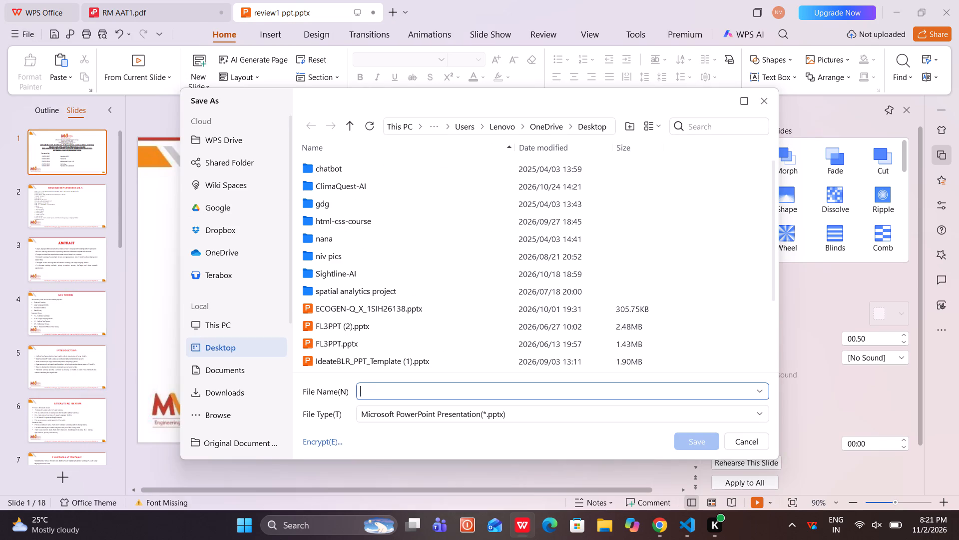
pyautogui.write('rm')
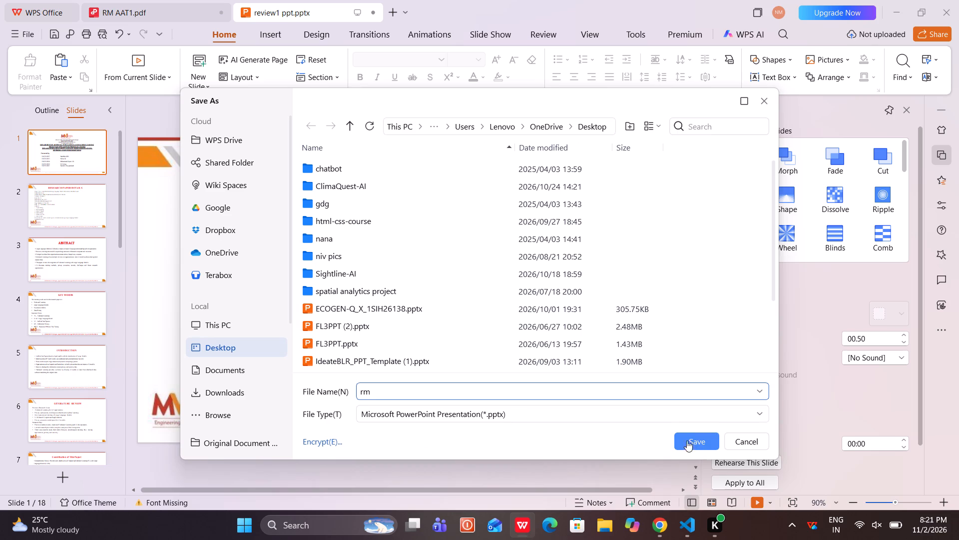
pyautogui.press('1')
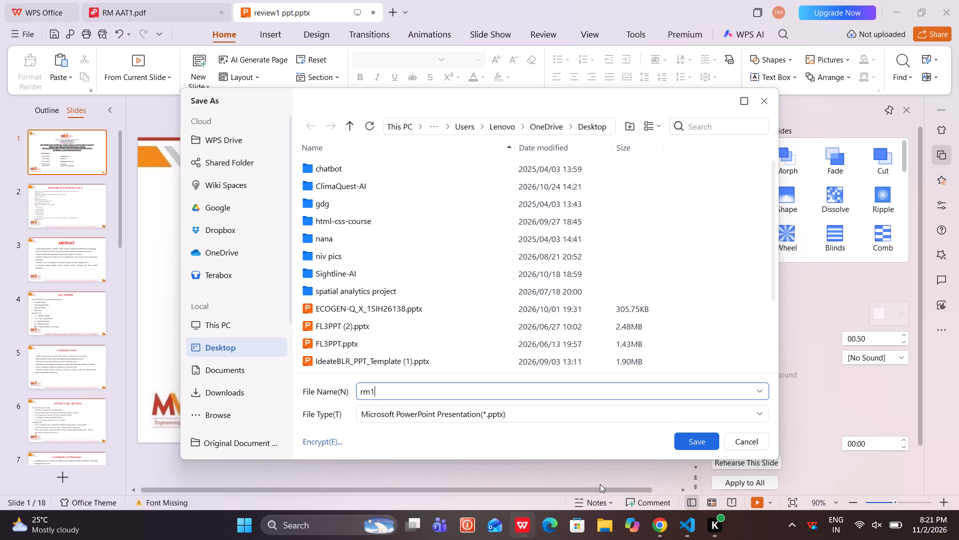
pyautogui.click(698, 435)
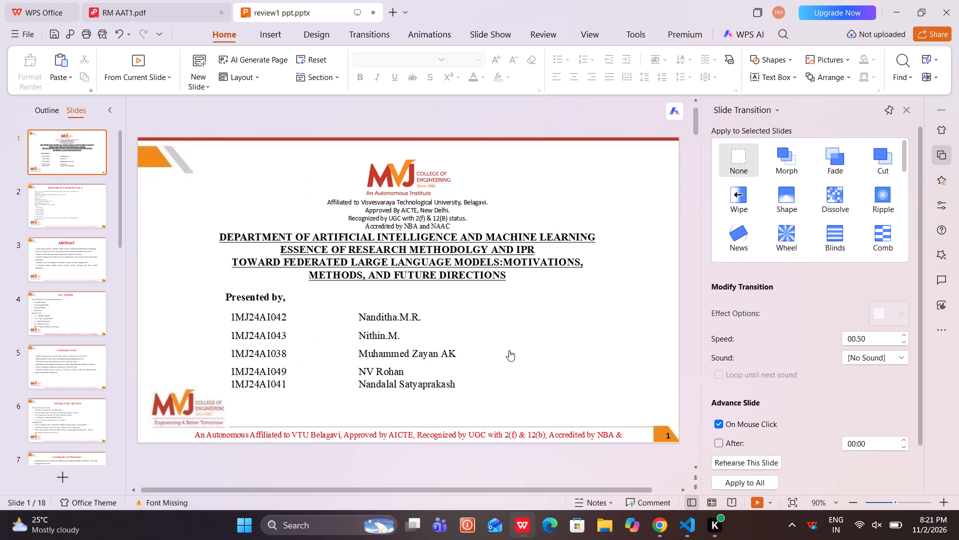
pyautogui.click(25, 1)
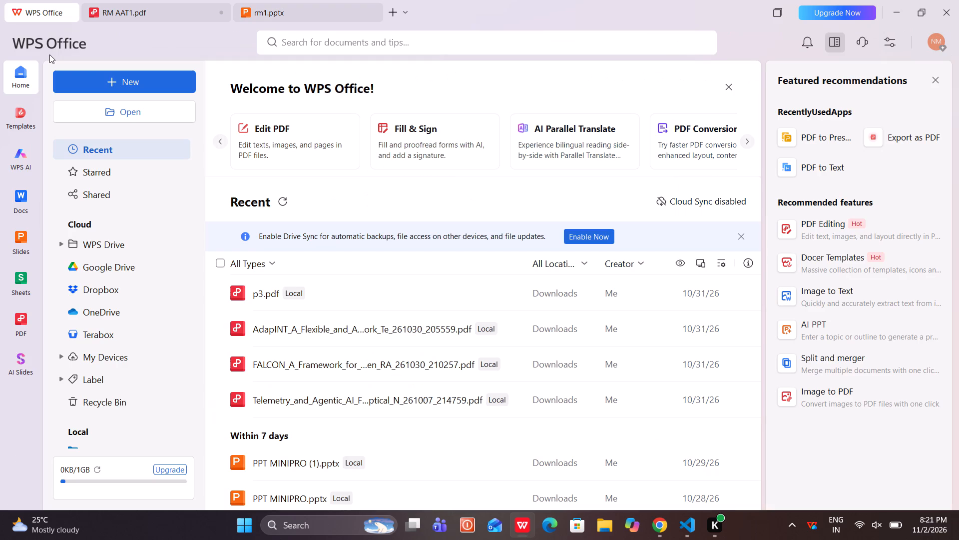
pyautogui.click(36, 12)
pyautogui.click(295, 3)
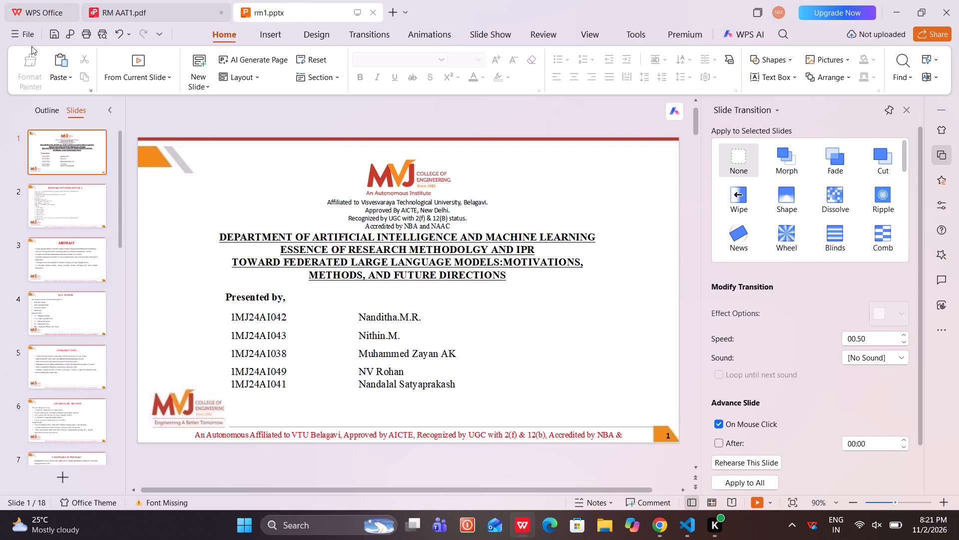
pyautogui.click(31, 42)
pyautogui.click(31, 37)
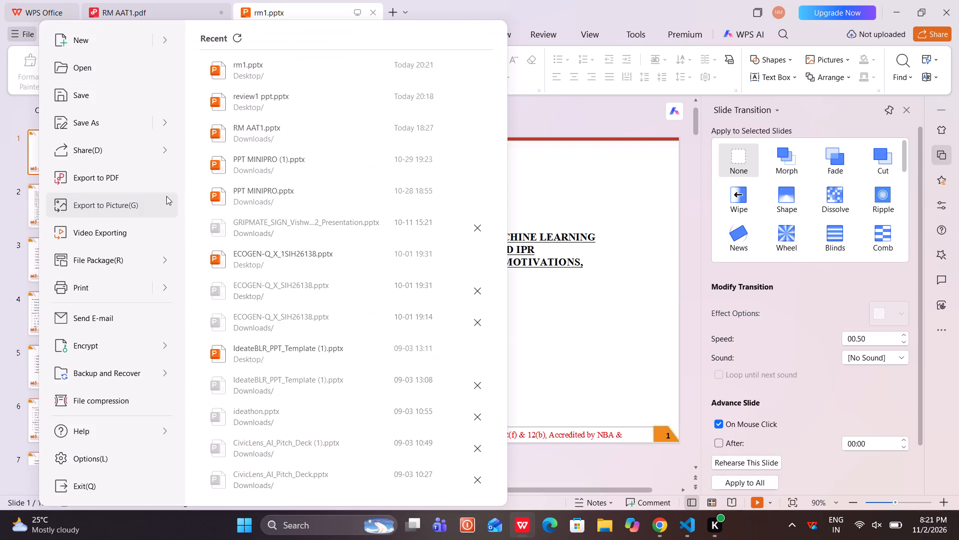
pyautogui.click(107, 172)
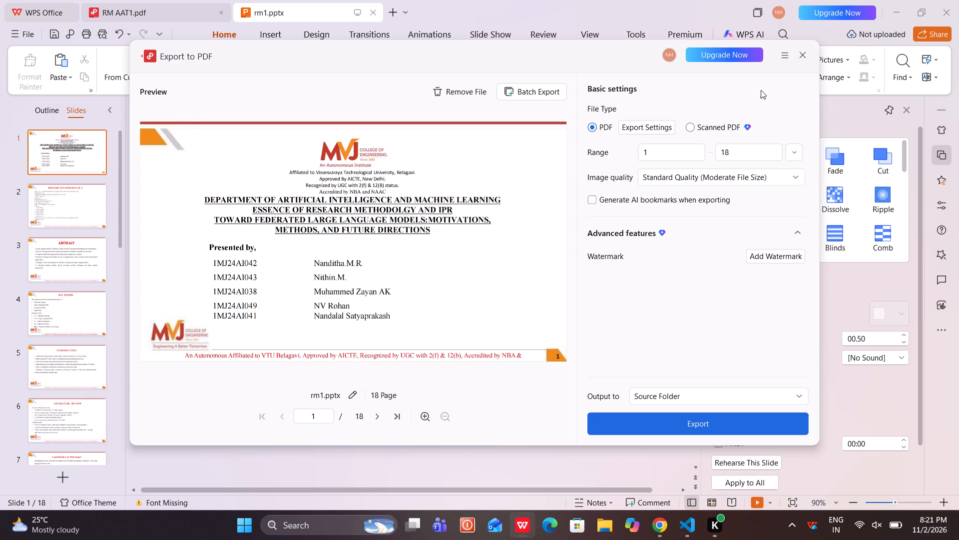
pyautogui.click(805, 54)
# Increase the line spacing of the last two presenter entries on the title slide by three increments.
pyautogui.click(304, 321)
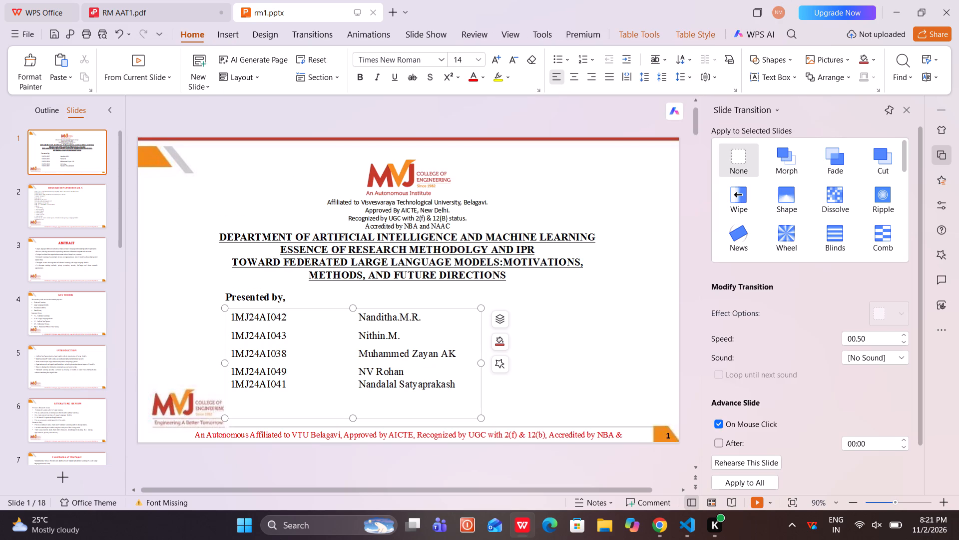
pyautogui.moveTo(230, 370); pyautogui.dragTo(429, 387)
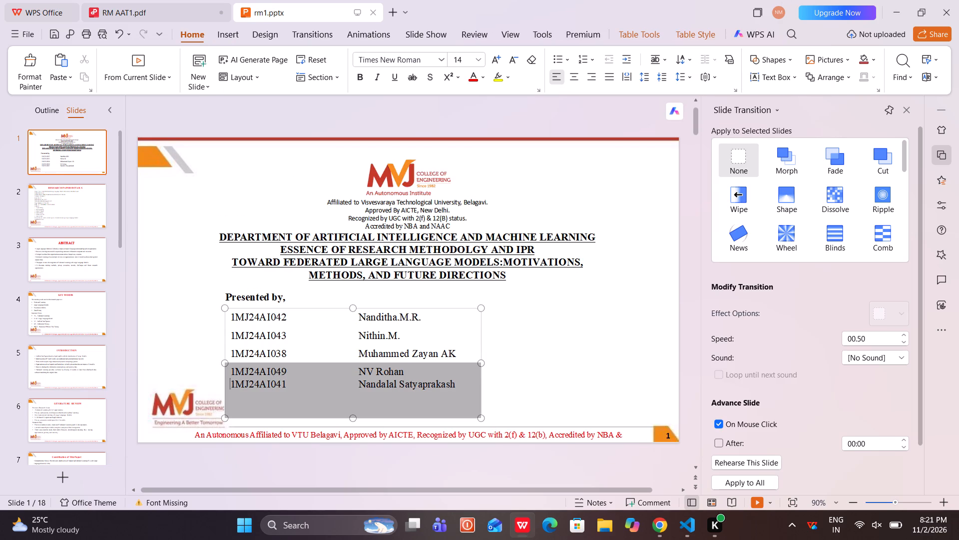
pyautogui.moveTo(429, 387); pyautogui.dragTo(450, 385)
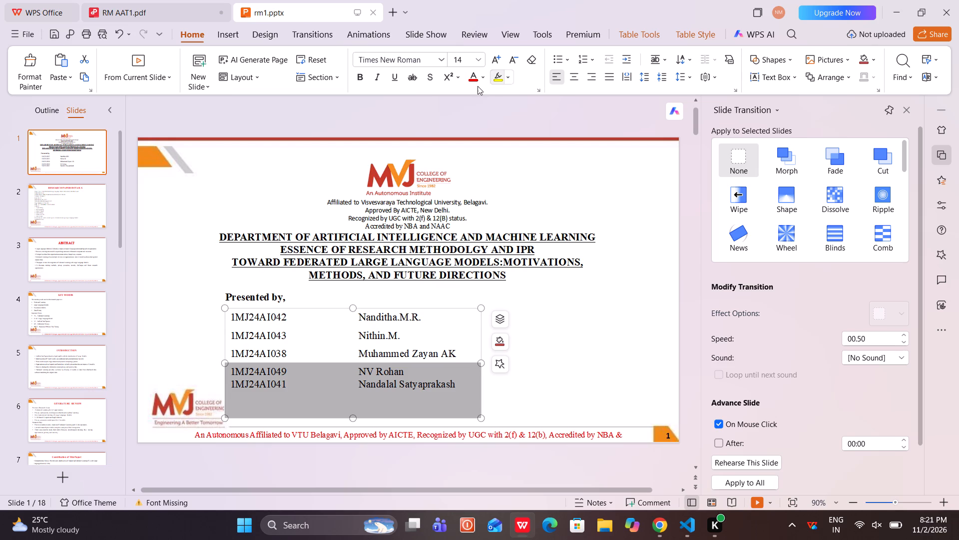
pyautogui.click(649, 78)
pyautogui.click(649, 78)
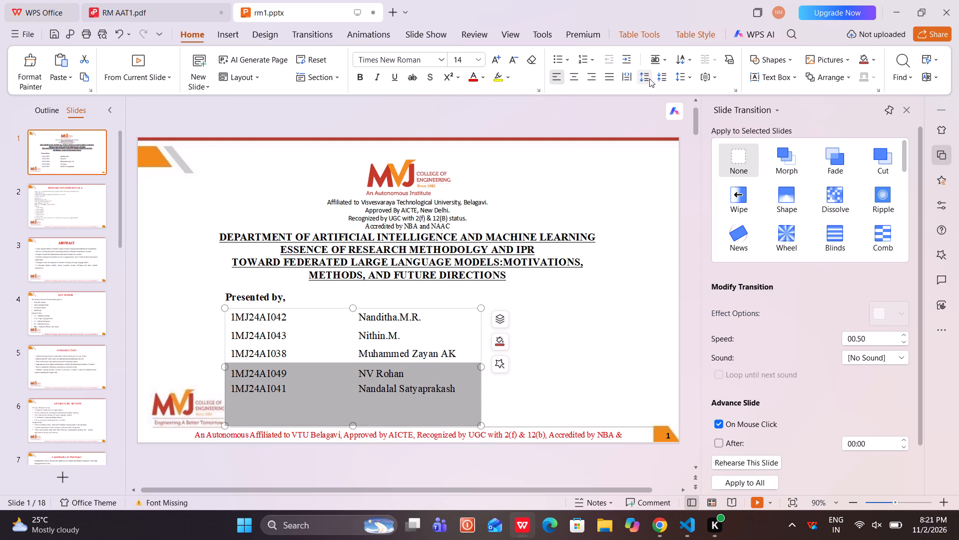
pyautogui.click(649, 78)
pyautogui.click(664, 135)
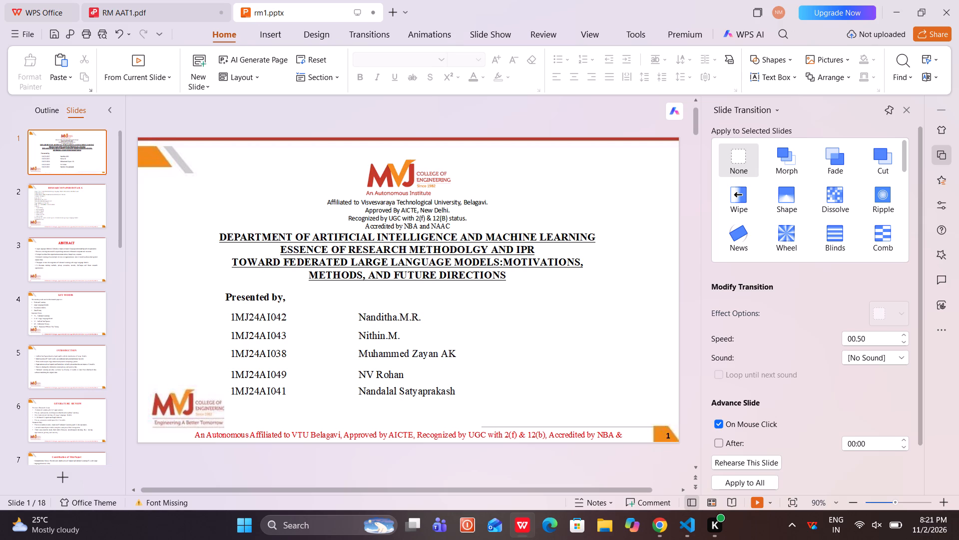
# Save the presentation to the Desktop as rm1.pptx, replacing the existing file.
pyautogui.click(31, 31)
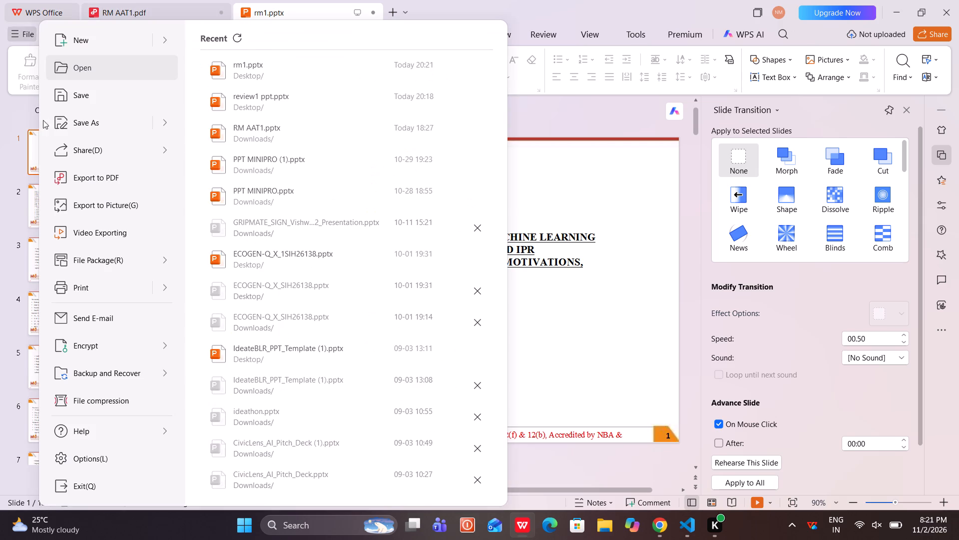
pyautogui.click(83, 131)
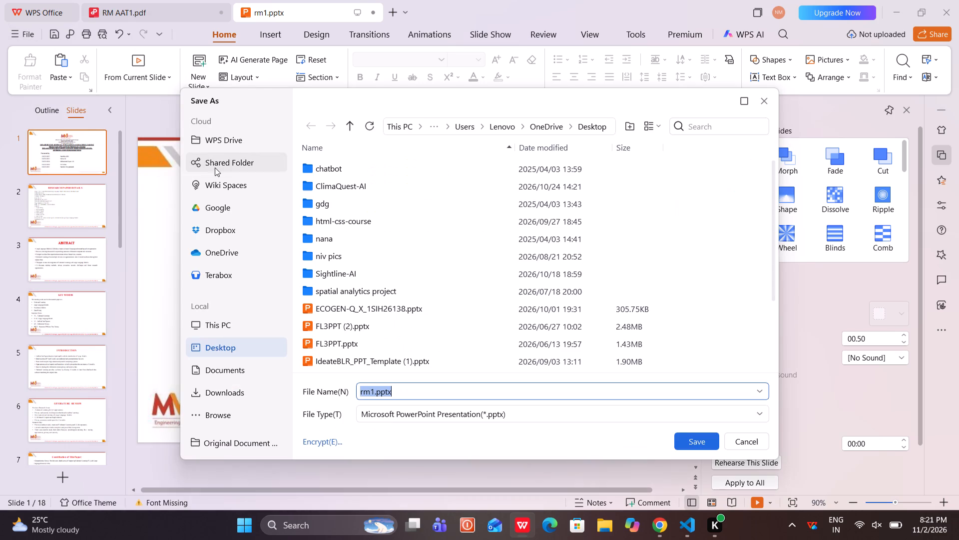
pyautogui.click(676, 440)
pyautogui.click(452, 279)
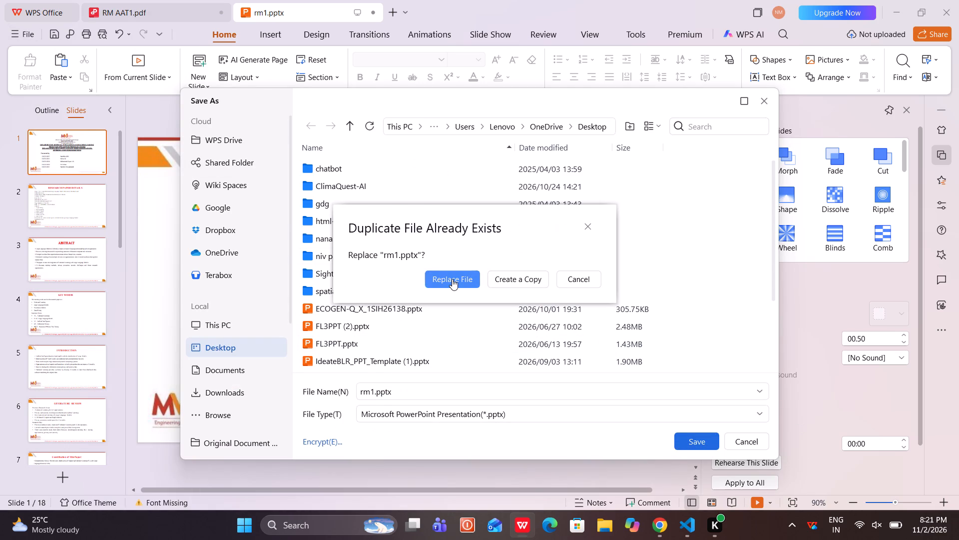
# Export rm1.pptx to PDF.
pyautogui.click(16, 36)
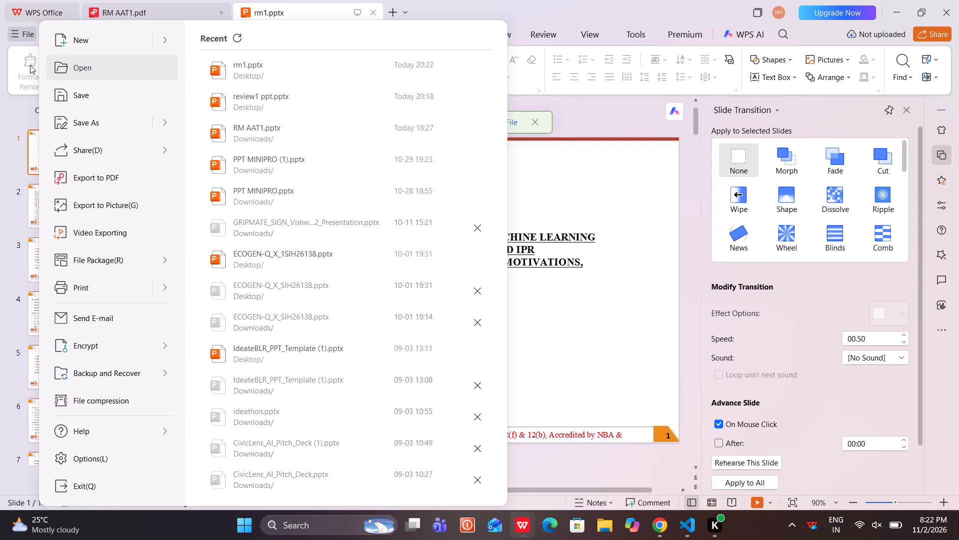
pyautogui.click(104, 184)
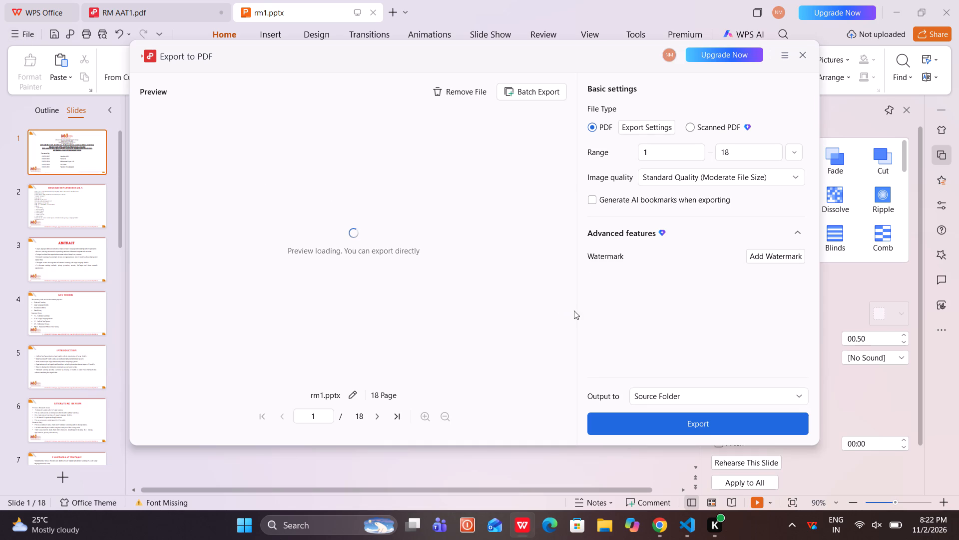
# Export slides 1 to 18 of rm1.pptx as a standard-quality PDF to the source folder and close the export window.
pyautogui.click(701, 426)
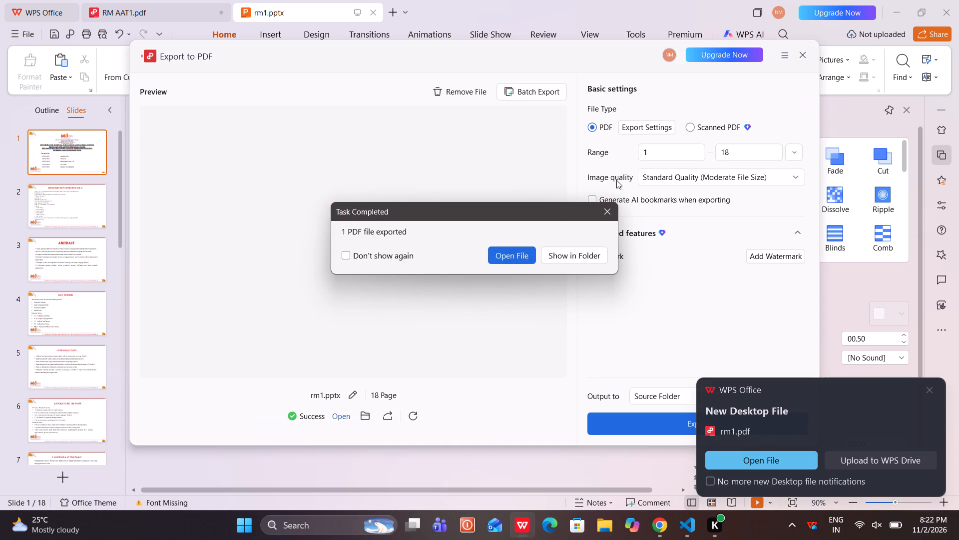
pyautogui.click(614, 205)
pyautogui.click(801, 48)
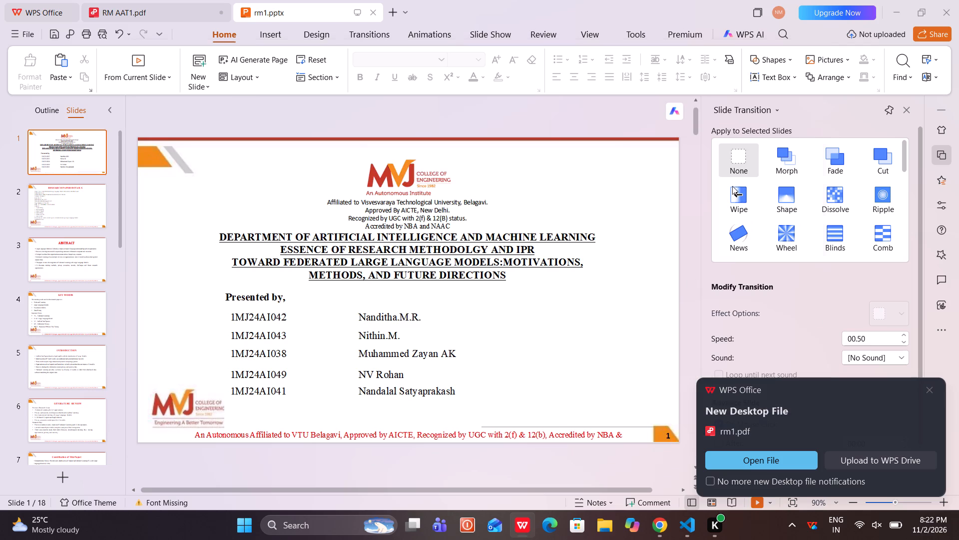
# Switch to Google Chrome.
pyautogui.click(666, 537)
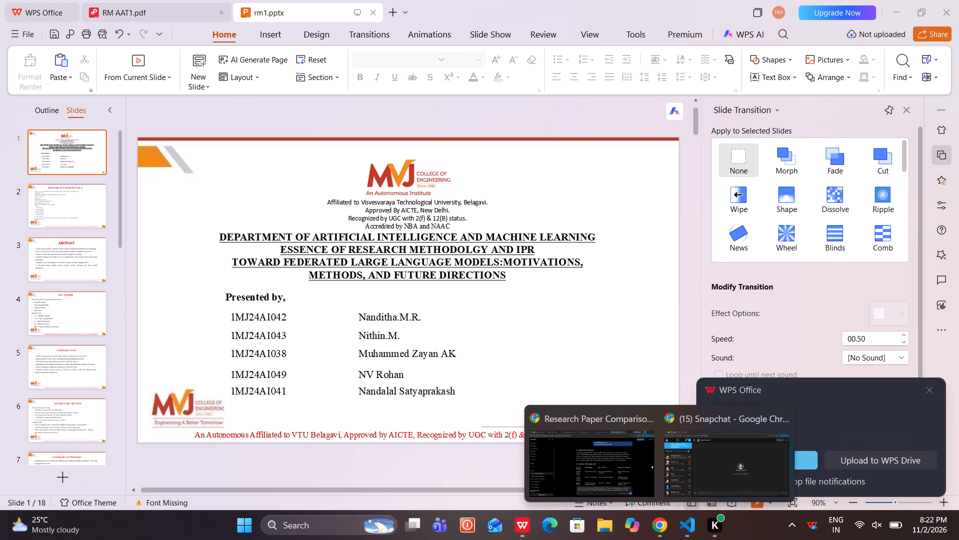
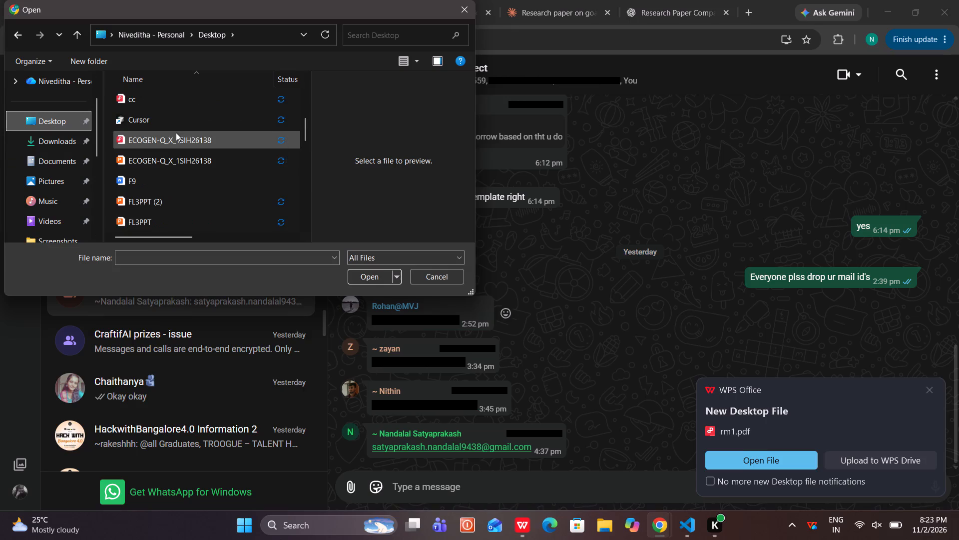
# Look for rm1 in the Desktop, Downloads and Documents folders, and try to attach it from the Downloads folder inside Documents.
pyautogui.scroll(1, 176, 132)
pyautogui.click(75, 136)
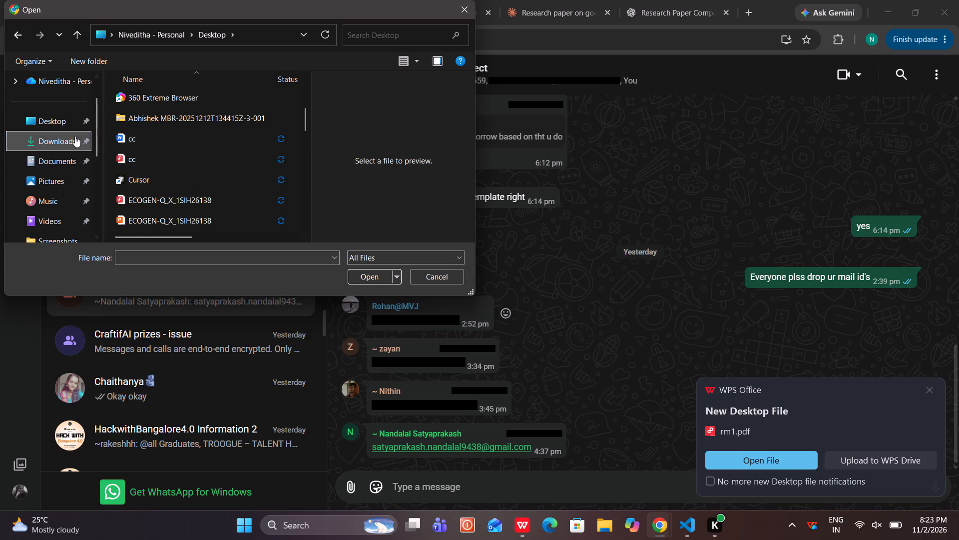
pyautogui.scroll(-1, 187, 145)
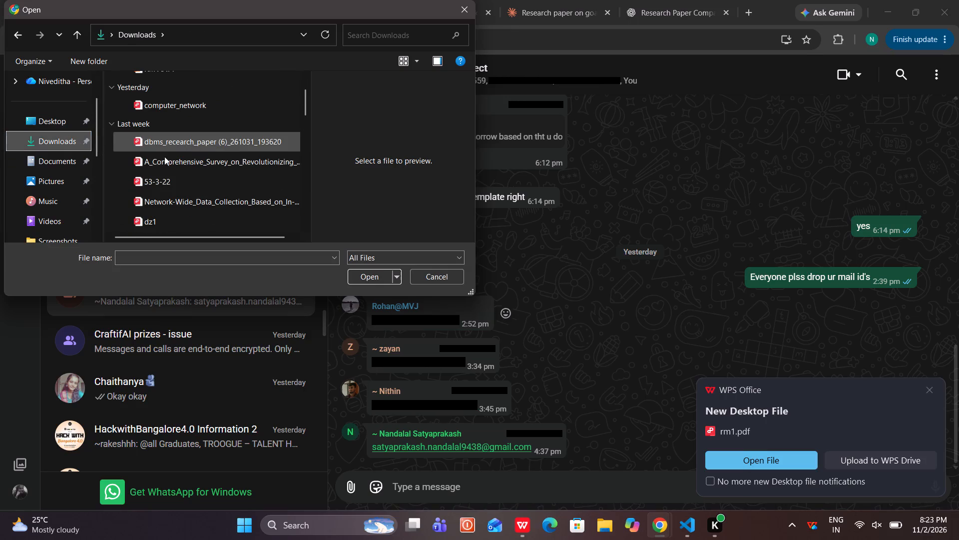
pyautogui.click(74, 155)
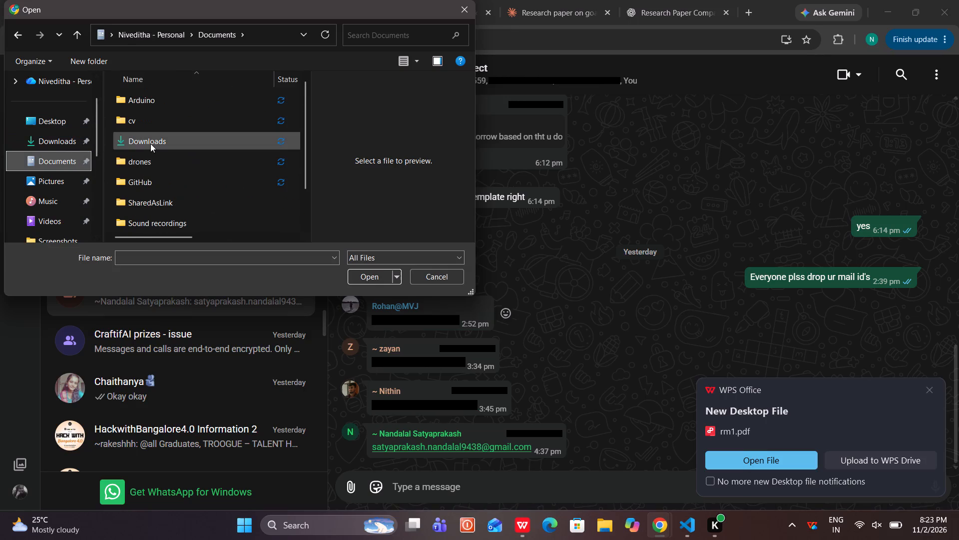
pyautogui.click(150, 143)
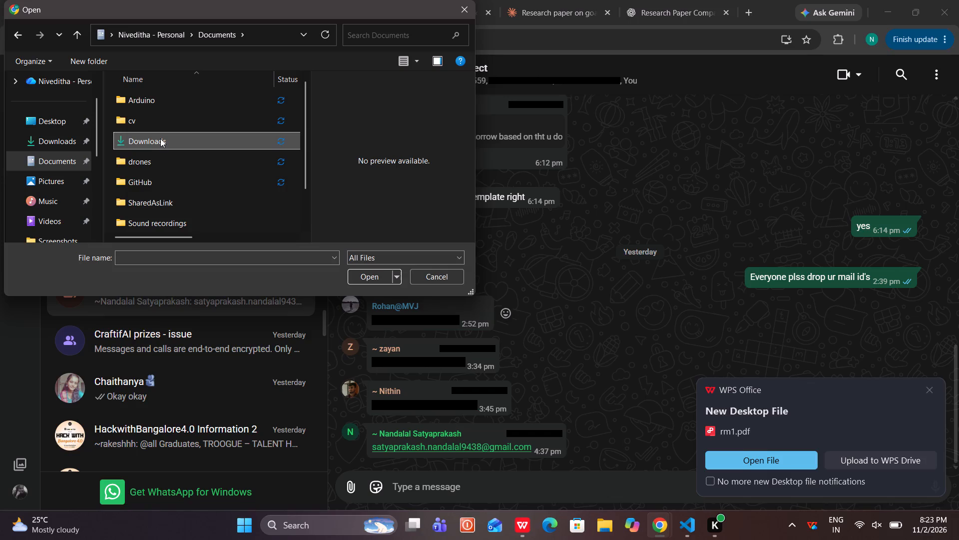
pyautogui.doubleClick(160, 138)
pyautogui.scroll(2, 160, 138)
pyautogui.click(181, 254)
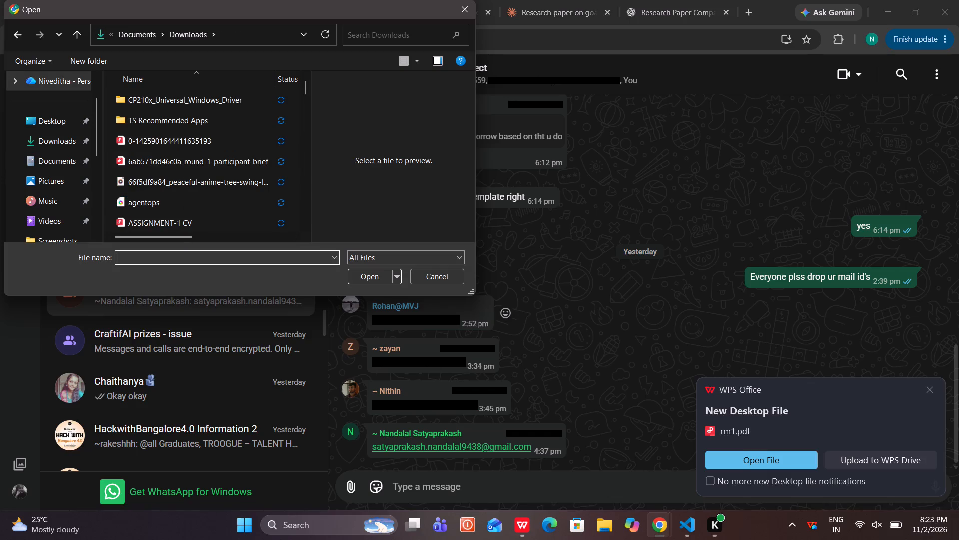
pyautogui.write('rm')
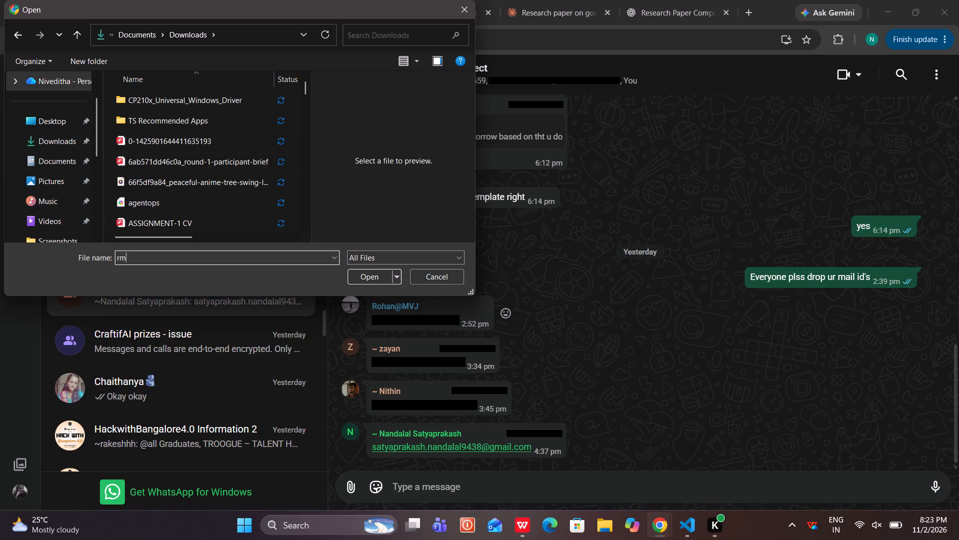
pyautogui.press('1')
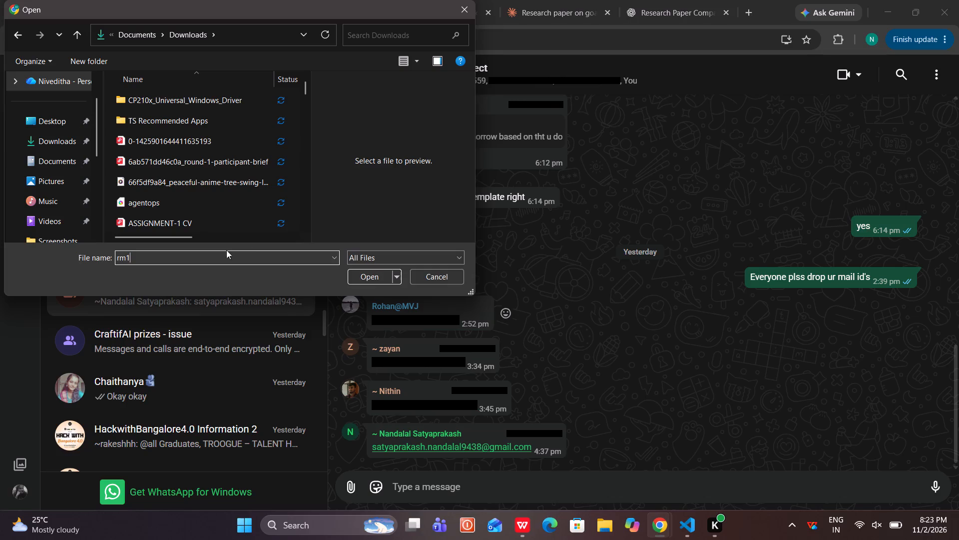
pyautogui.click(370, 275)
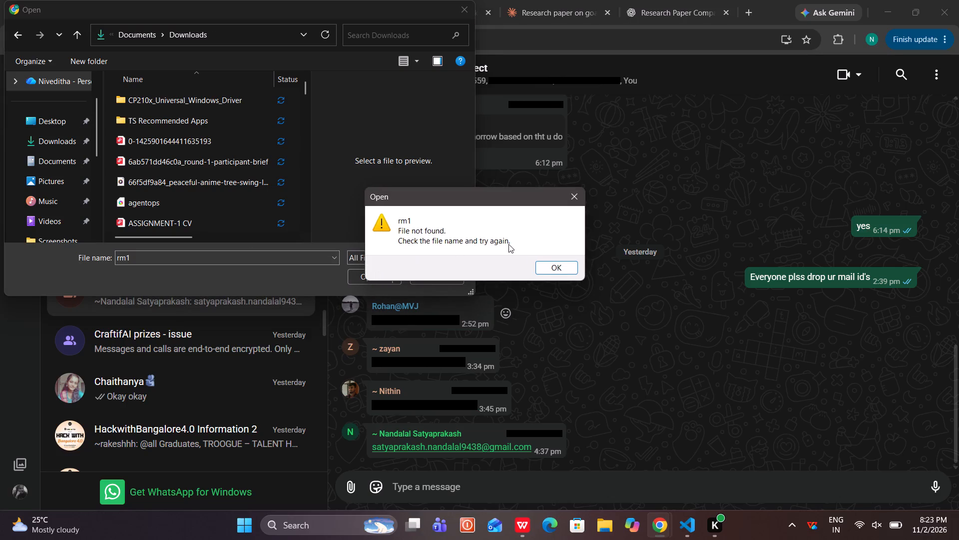
# Switch to WPS Office and save the open rm1.pptx presentation.
pyautogui.click(549, 268)
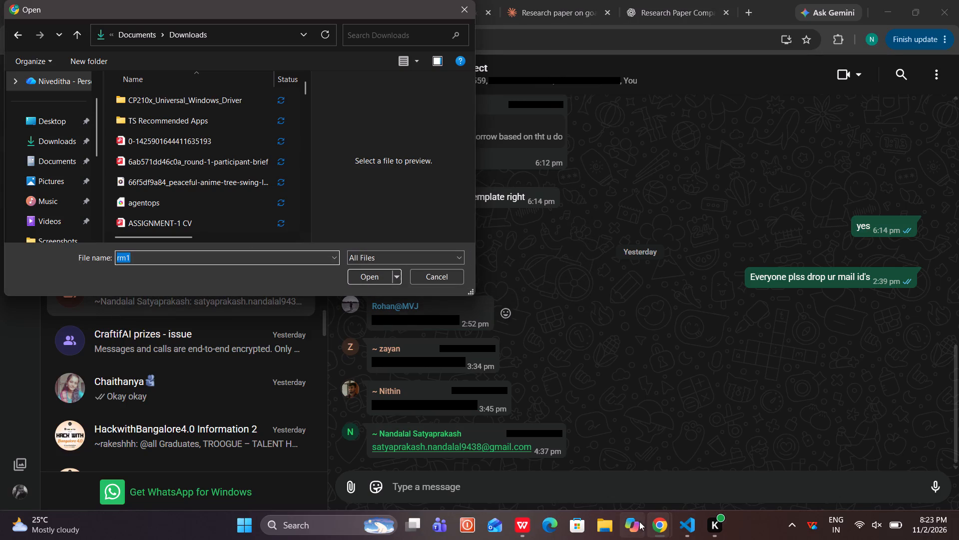
pyautogui.click(518, 521)
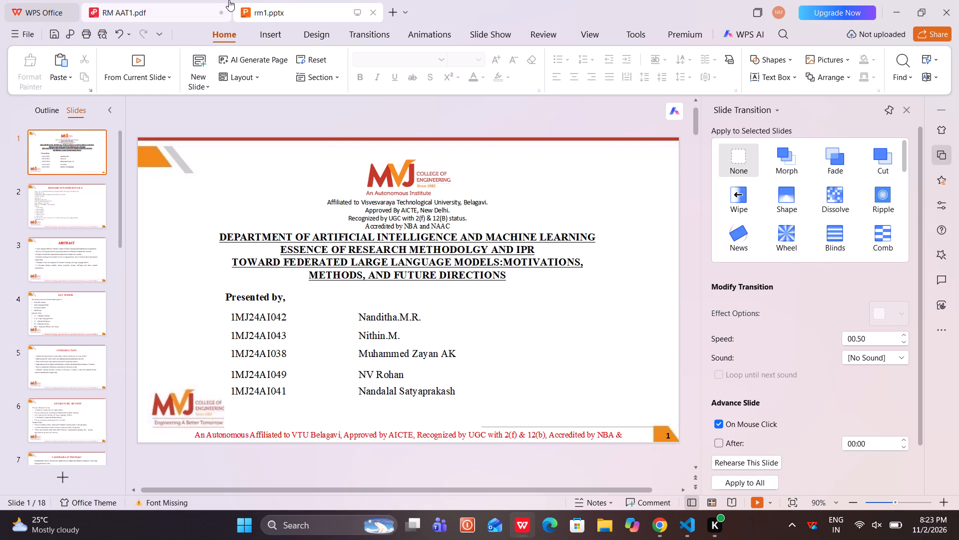
pyautogui.click(51, 0)
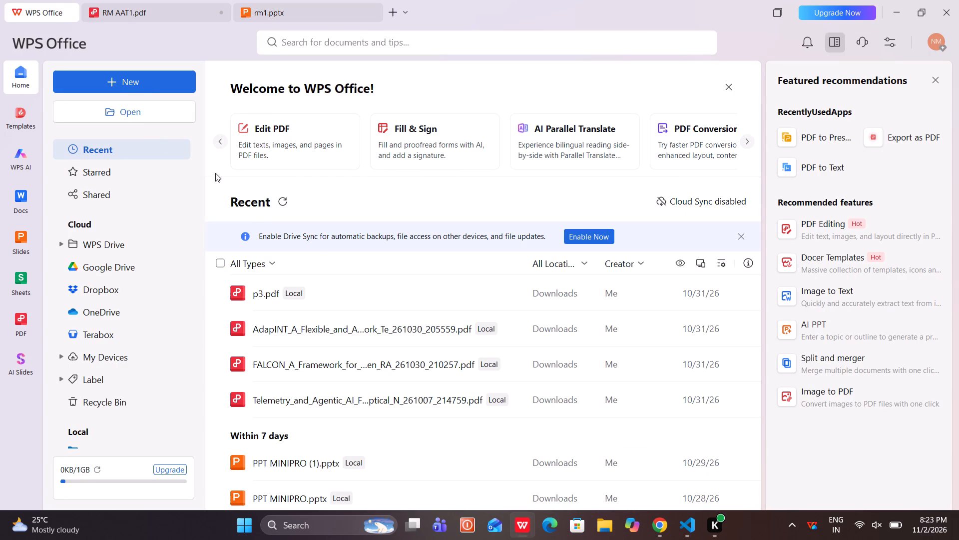
pyautogui.click(336, 0)
pyautogui.click(20, 24)
pyautogui.click(305, 0)
pyautogui.click(29, 34)
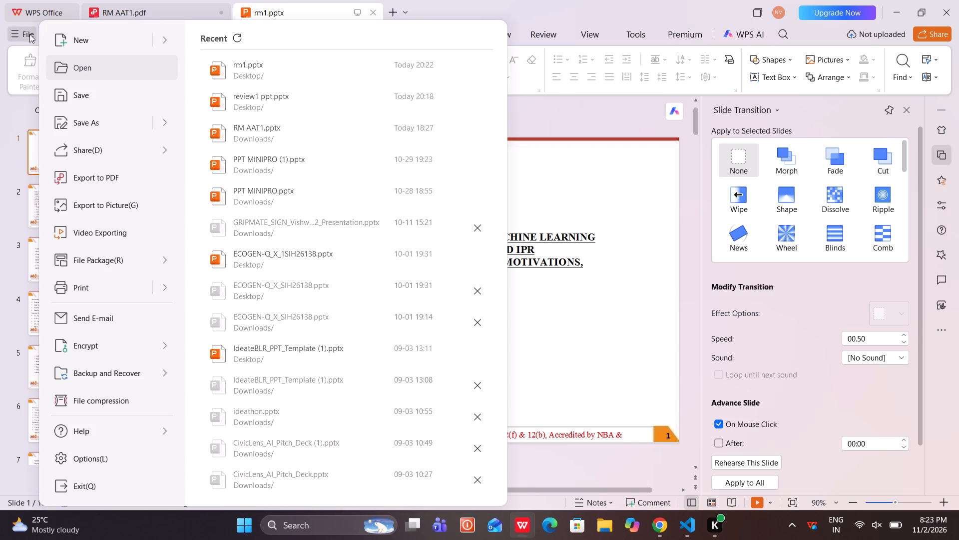
pyautogui.click(66, 100)
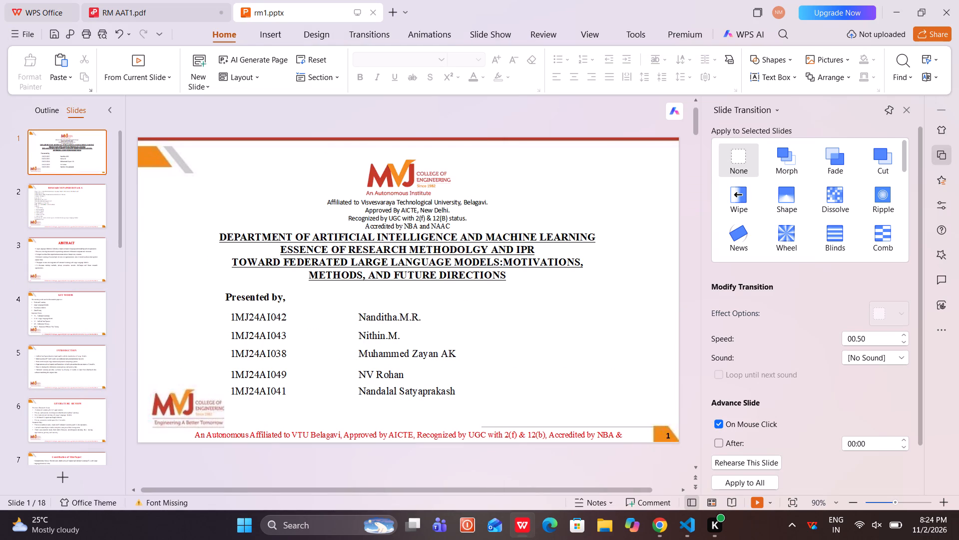
# Save a copy of the presentation to the Desktop as rm1.pptx in Microsoft PowerPoint format, replacing the existing file.
pyautogui.click(2, 36)
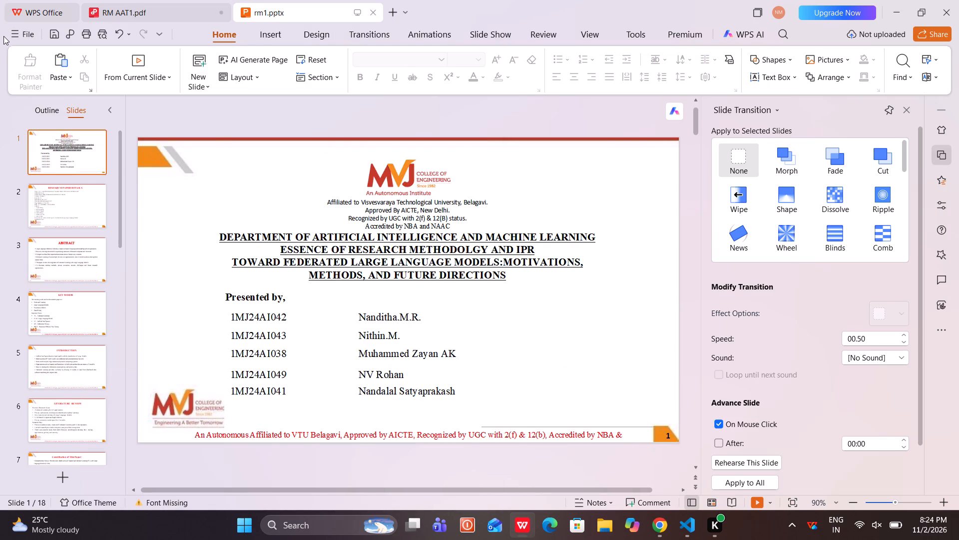
pyautogui.click(13, 34)
pyautogui.click(54, 122)
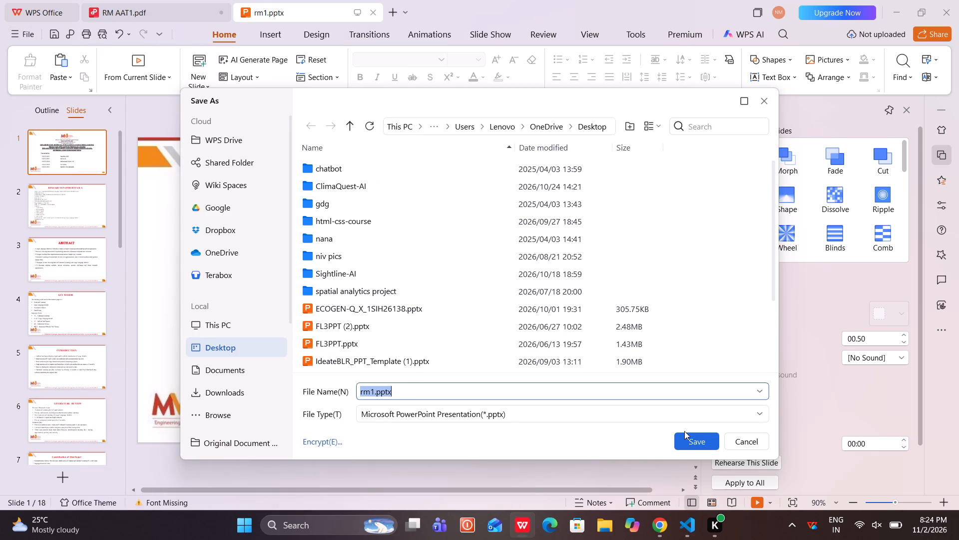
pyautogui.click(688, 444)
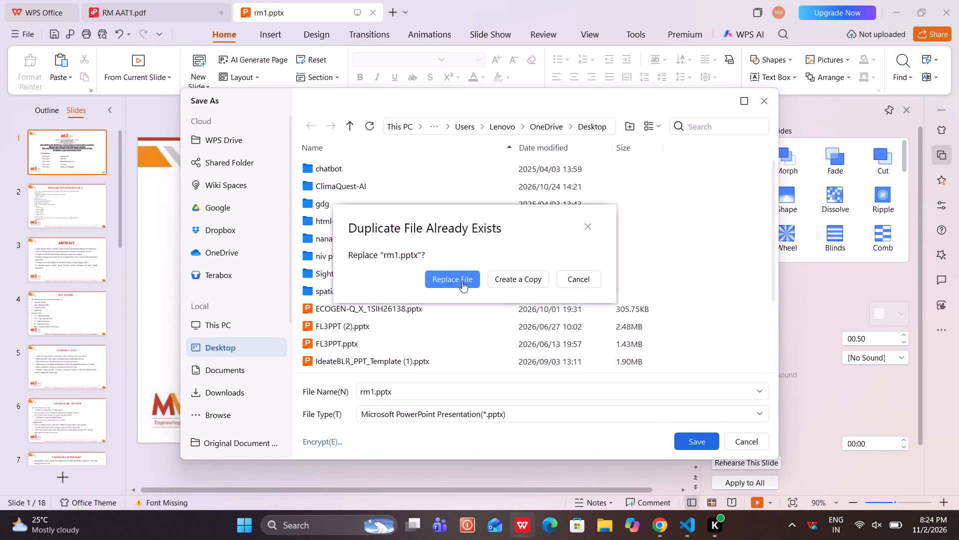
pyautogui.click(427, 277)
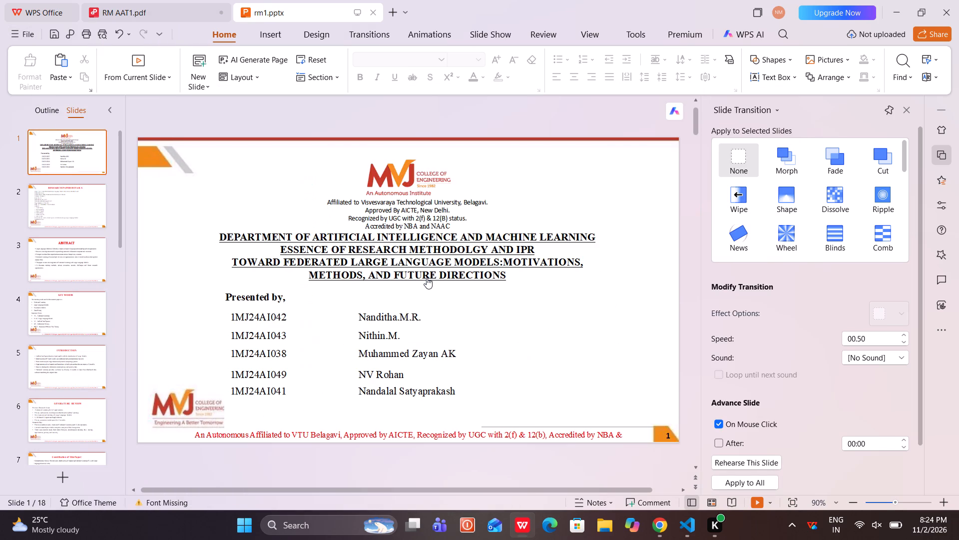
# Export slides 1 to 18 of rm1.pptx to PDF at standard quality in the source folder, replacing the existing rm1.pdf.
pyautogui.click(4, 27)
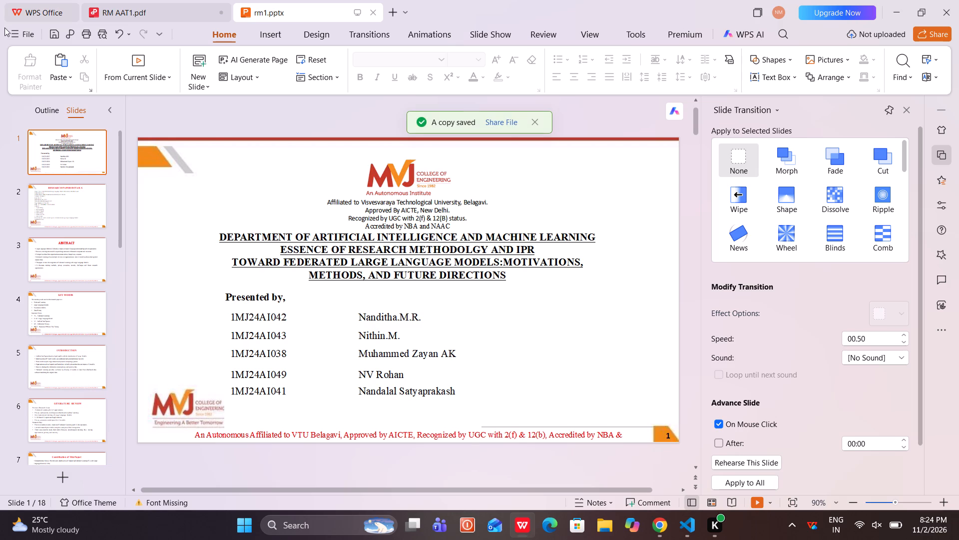
pyautogui.click(14, 39)
pyautogui.click(103, 170)
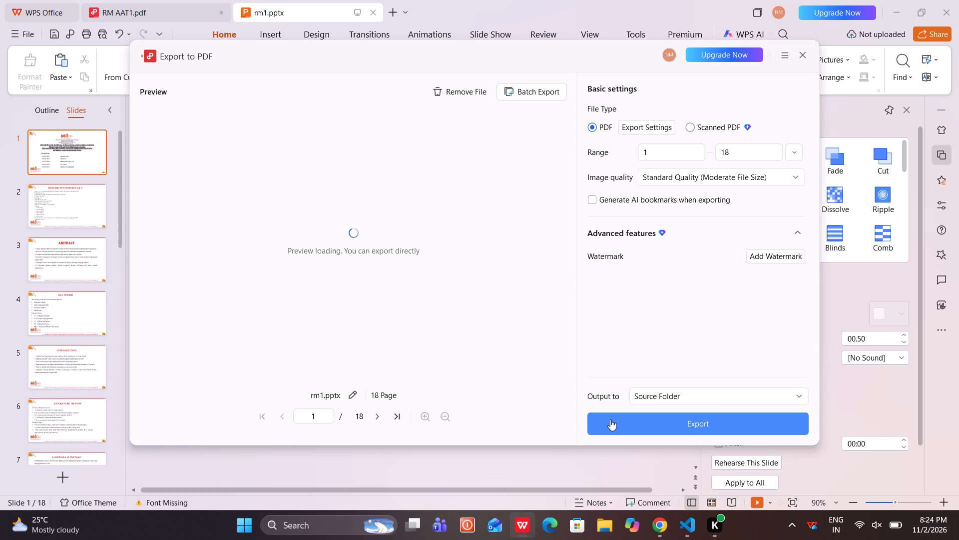
pyautogui.click(610, 419)
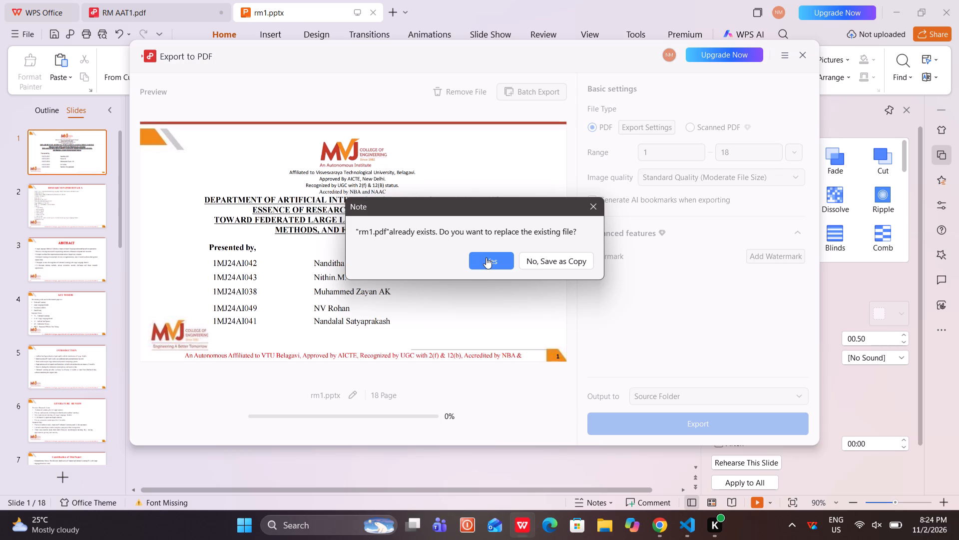
pyautogui.click(486, 257)
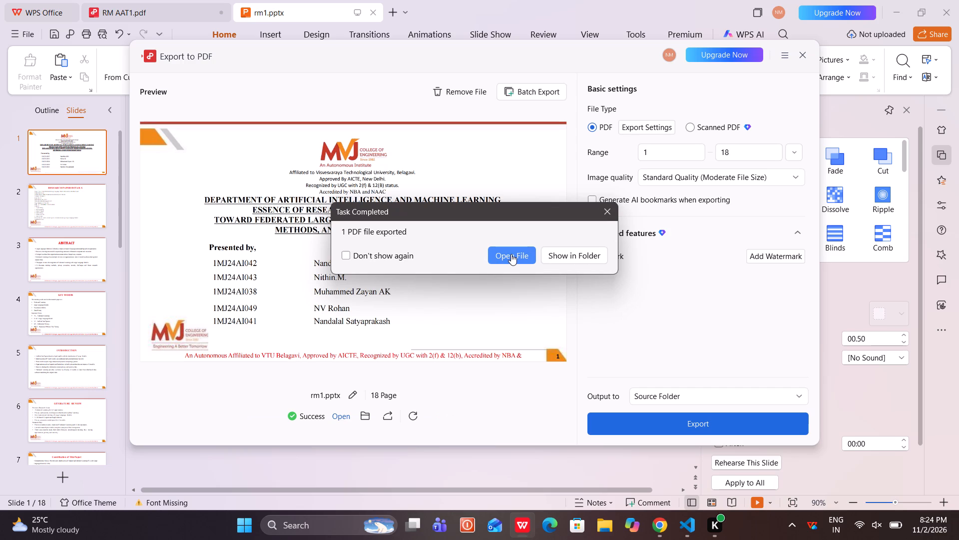
# Open the exported rm1.pdf to check its title slide, and close the PDF window again.
pyautogui.click(511, 254)
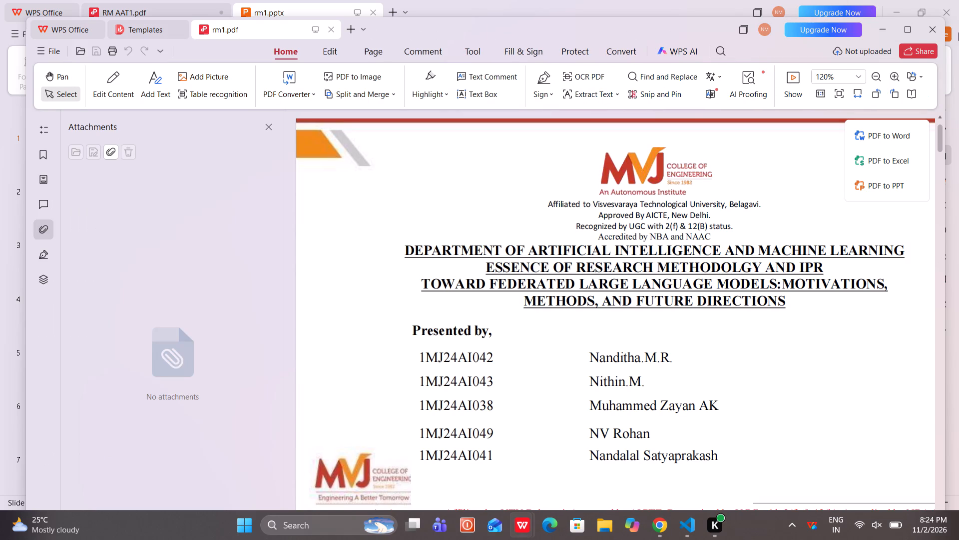
pyautogui.click(931, 21)
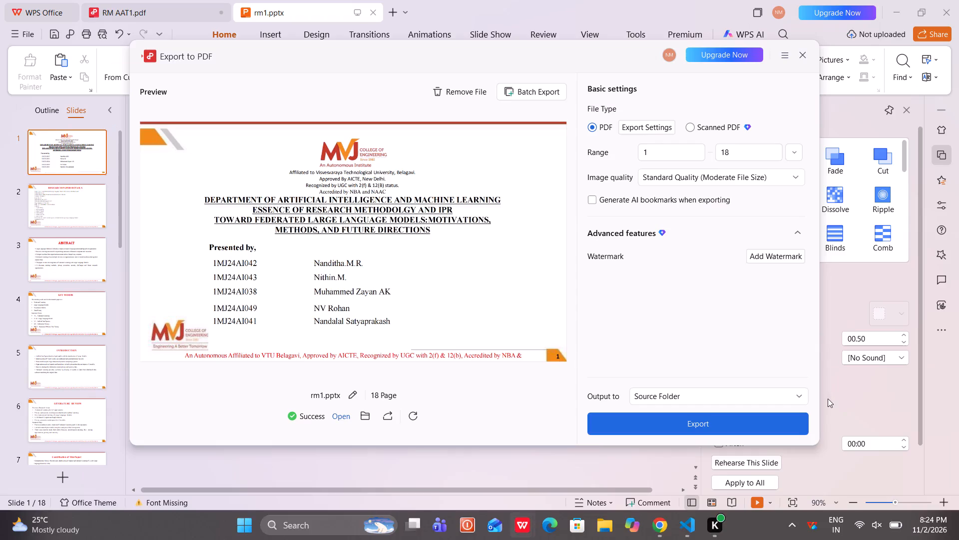
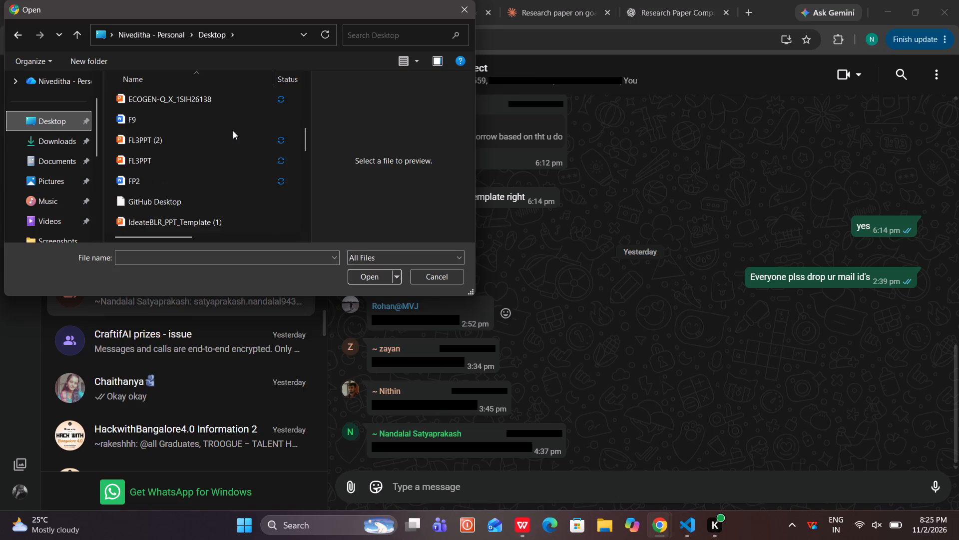
# Find the rm1 files in the Desktop folder for attaching to the WhatsApp group chat.
pyautogui.scroll(-6, 233, 130)
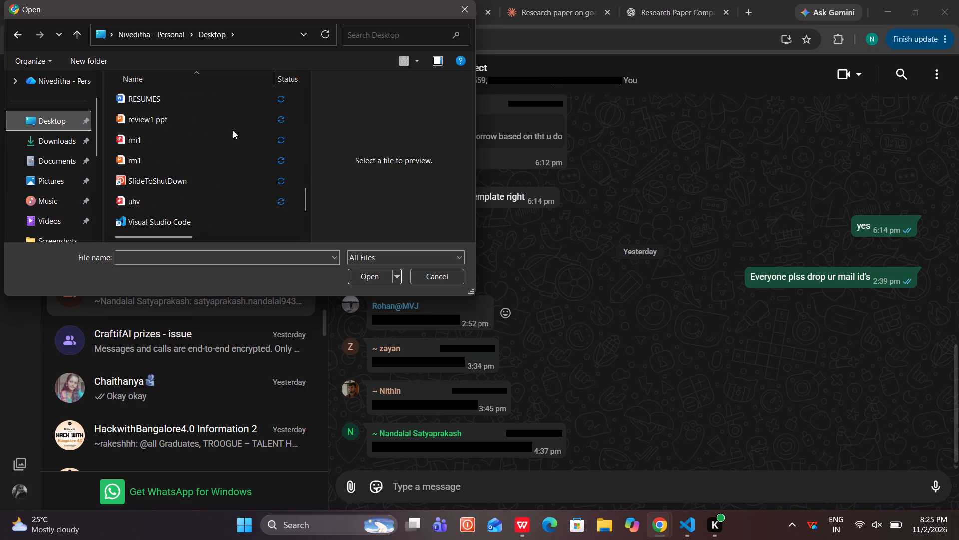
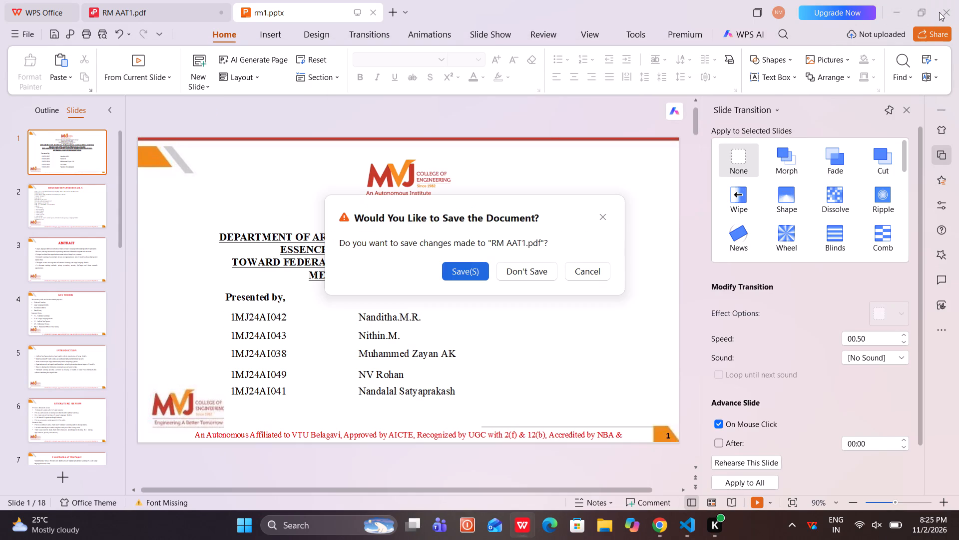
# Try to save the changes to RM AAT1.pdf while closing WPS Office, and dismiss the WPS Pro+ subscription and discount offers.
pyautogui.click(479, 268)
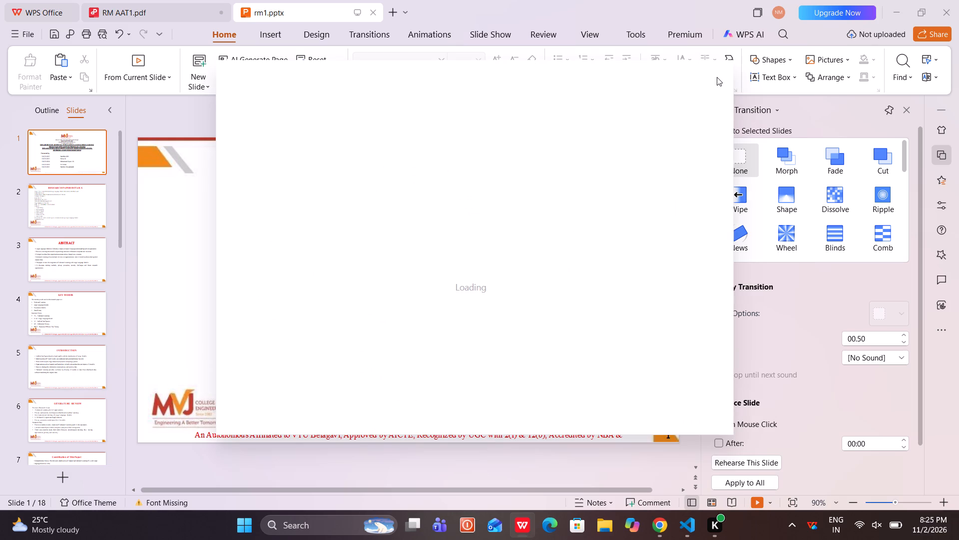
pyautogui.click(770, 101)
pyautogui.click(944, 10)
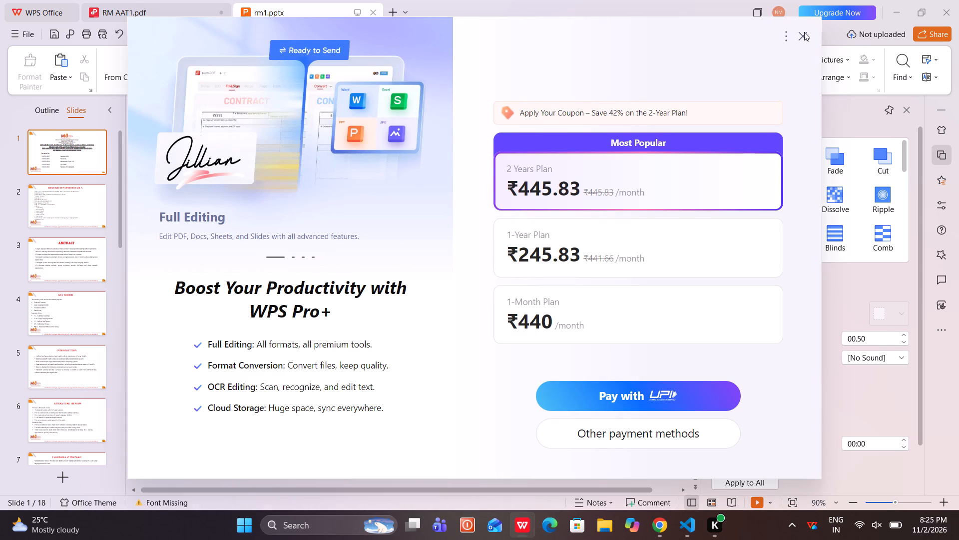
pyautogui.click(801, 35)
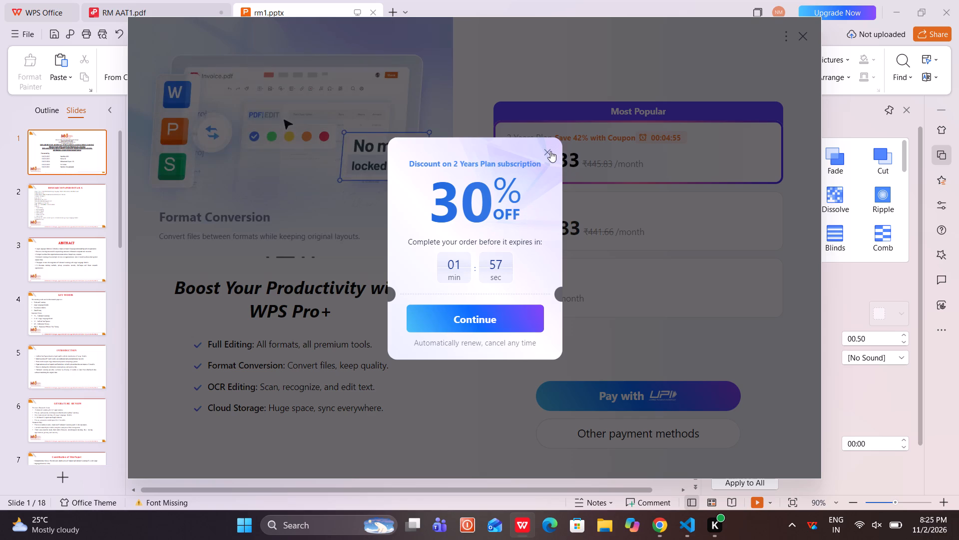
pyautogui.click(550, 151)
# Close the WPS Office window with RM AAT1.pdf and rm1.pptx open.
pyautogui.click(951, 0)
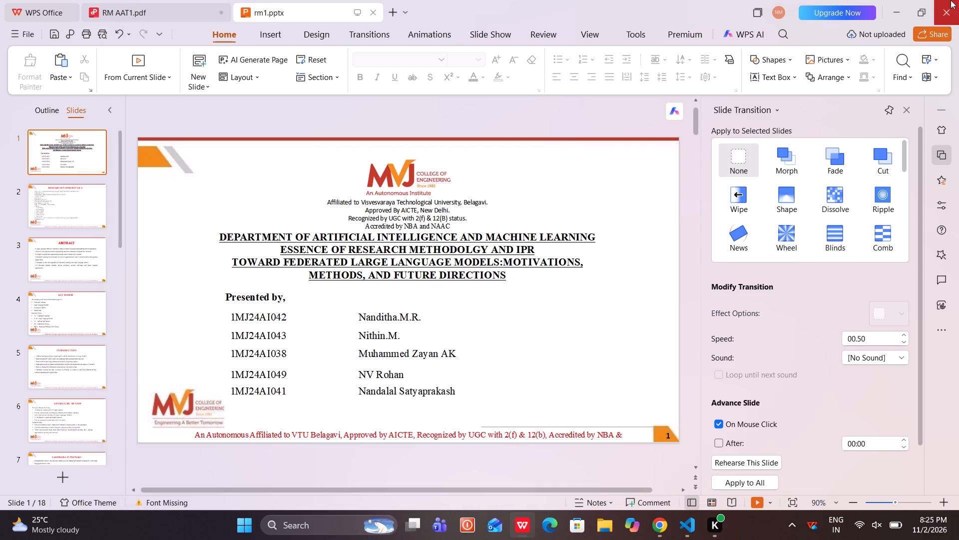
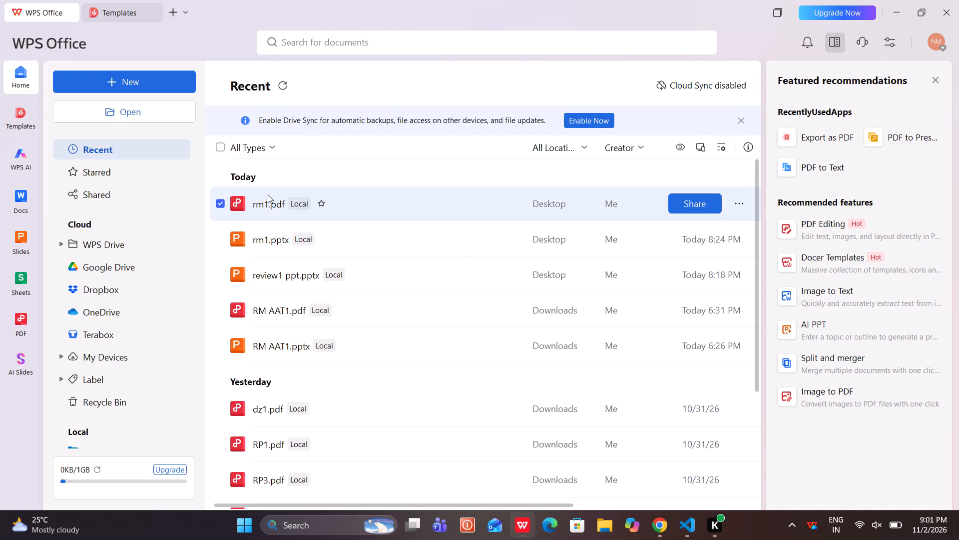
# Open rm1.pdf from the recent documents.
pyautogui.doubleClick(268, 196)
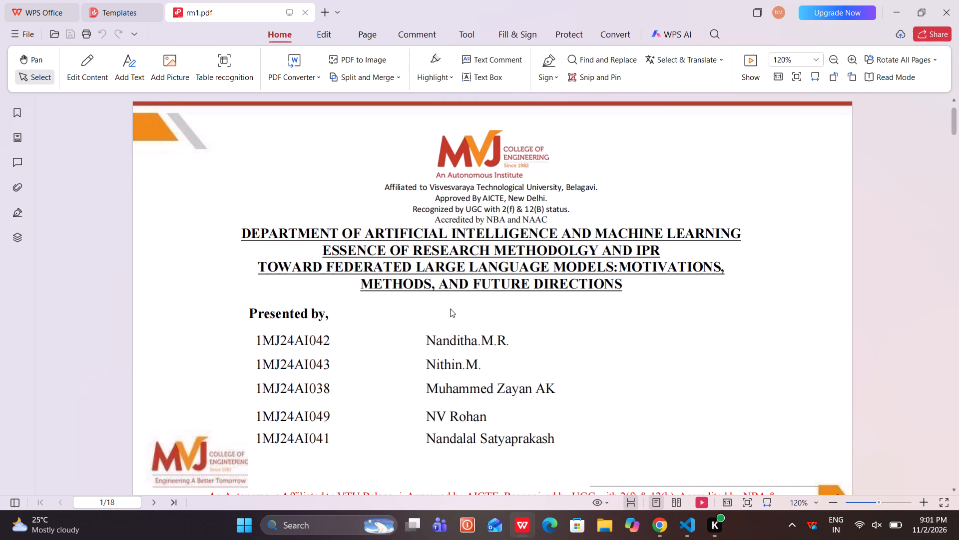
# Edit the title page content of rm1.pdf, adding the initial S at the end of the second presenter's name, and leave text editing.
pyautogui.click(483, 369)
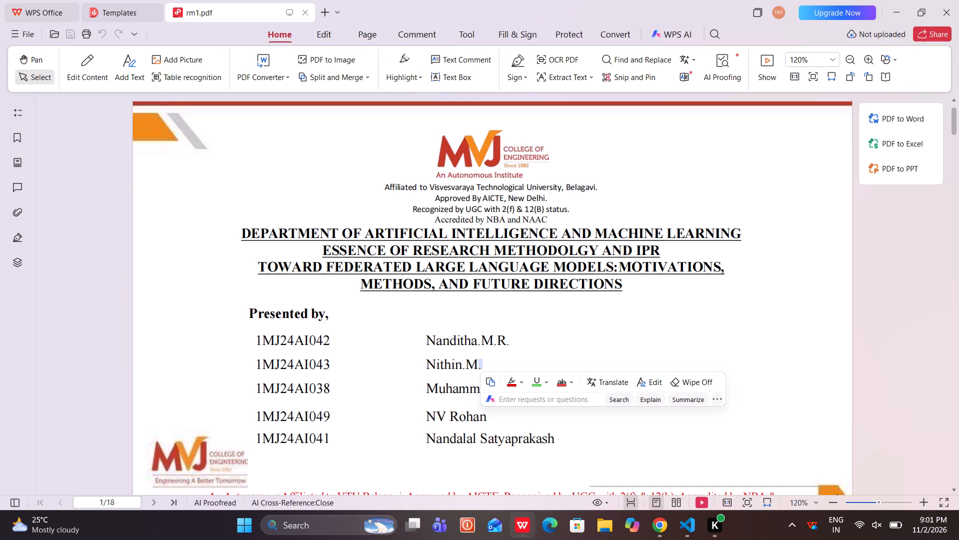
pyautogui.click(77, 64)
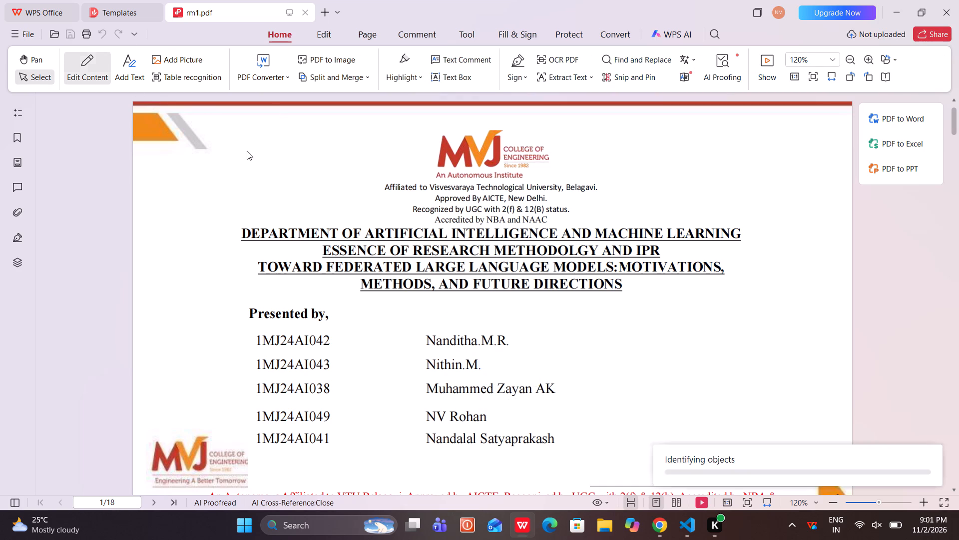
pyautogui.click(481, 367)
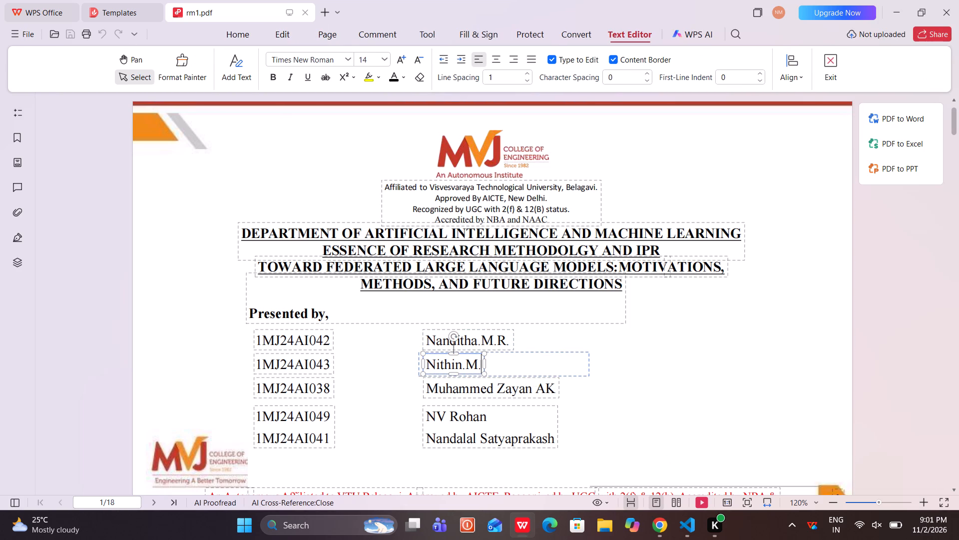
pyautogui.press('s')
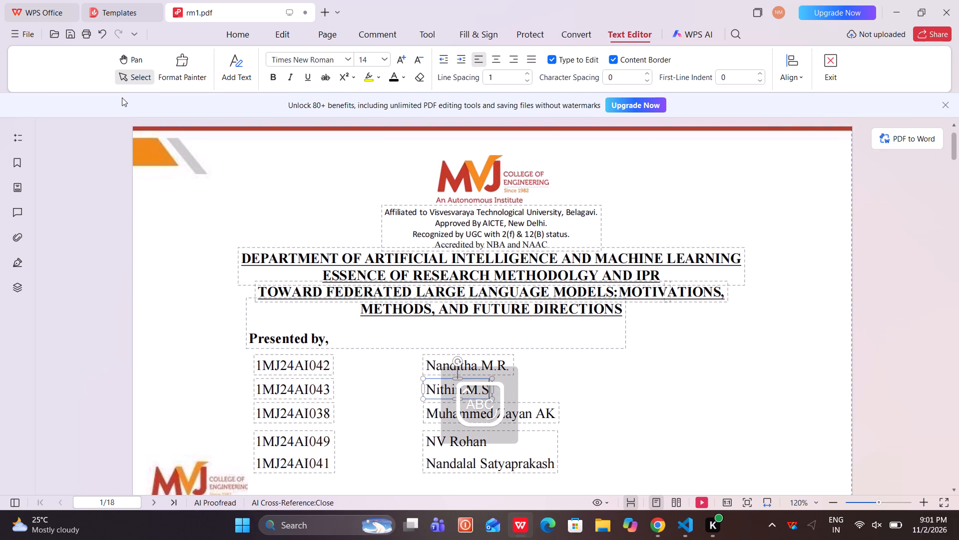
pyautogui.click(244, 38)
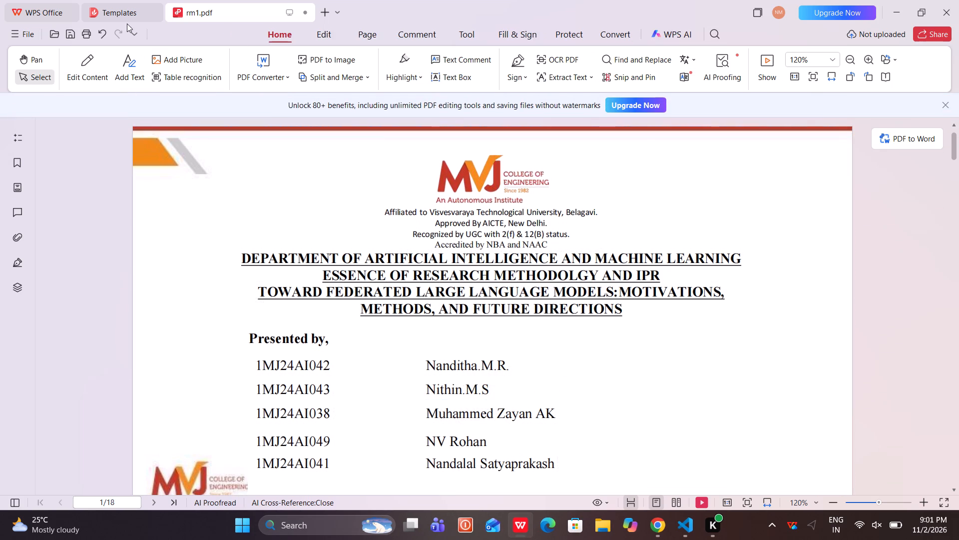
# Open the file commands for the edited rm1.pdf.
pyautogui.click(25, 30)
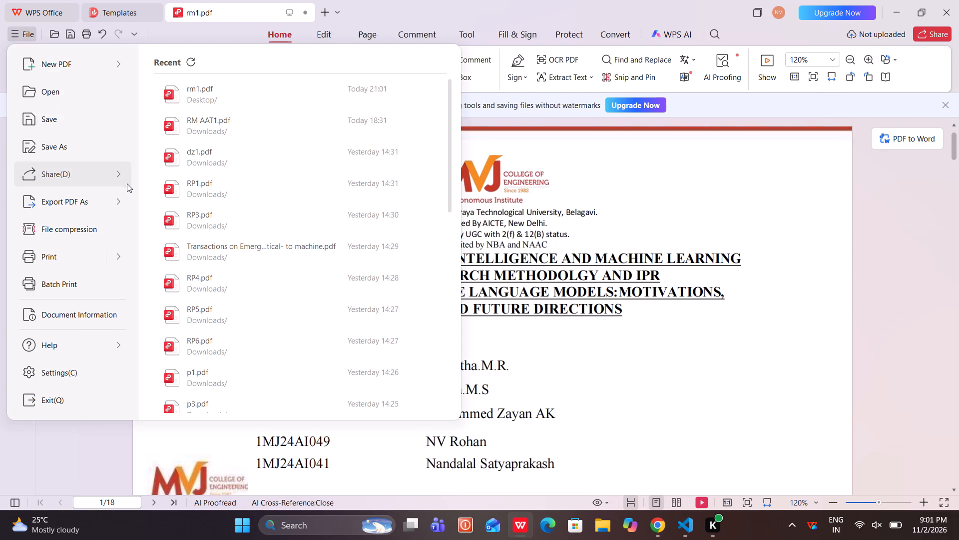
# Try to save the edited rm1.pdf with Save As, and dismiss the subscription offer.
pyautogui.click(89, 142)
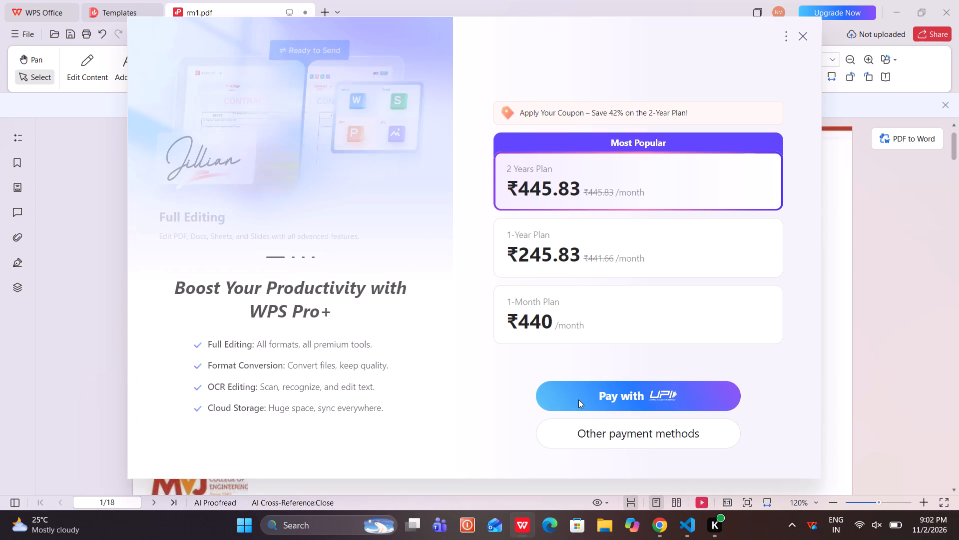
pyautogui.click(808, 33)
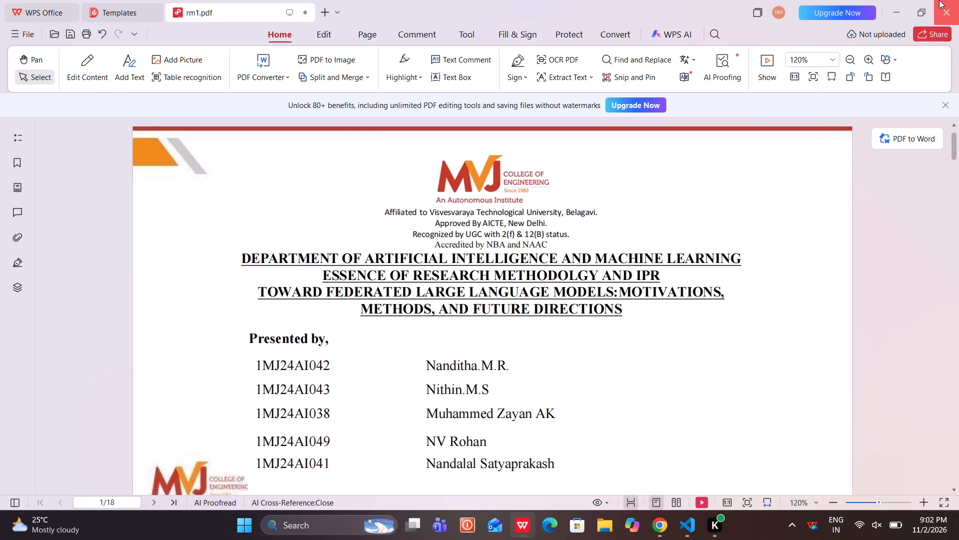
# Close the WPS Office window containing the edited rm1.pdf.
pyautogui.click(939, 0)
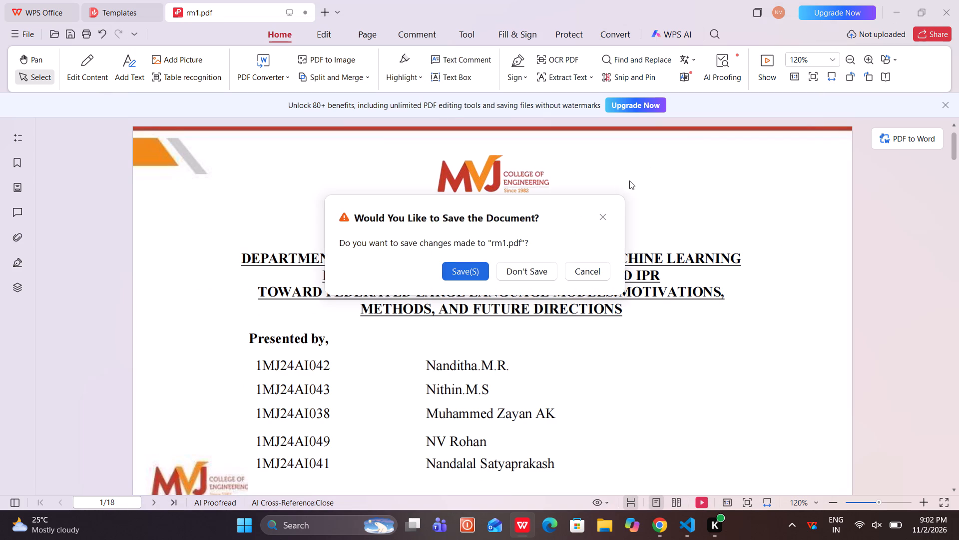
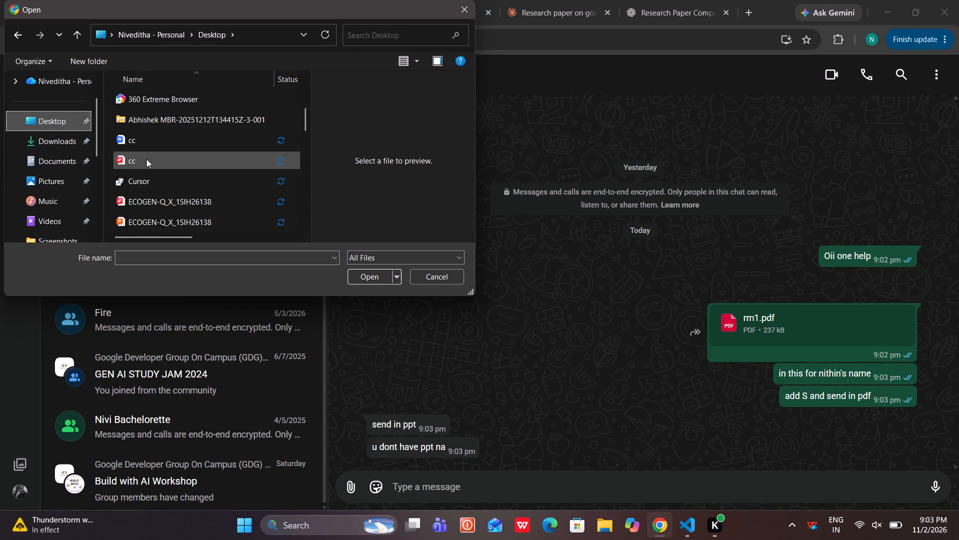
# Select the rm1 PowerPoint presentation in the Desktop folder as the file to attach to the WhatsApp chat.
pyautogui.scroll(1, 146, 114)
pyautogui.scroll(-3, 146, 114)
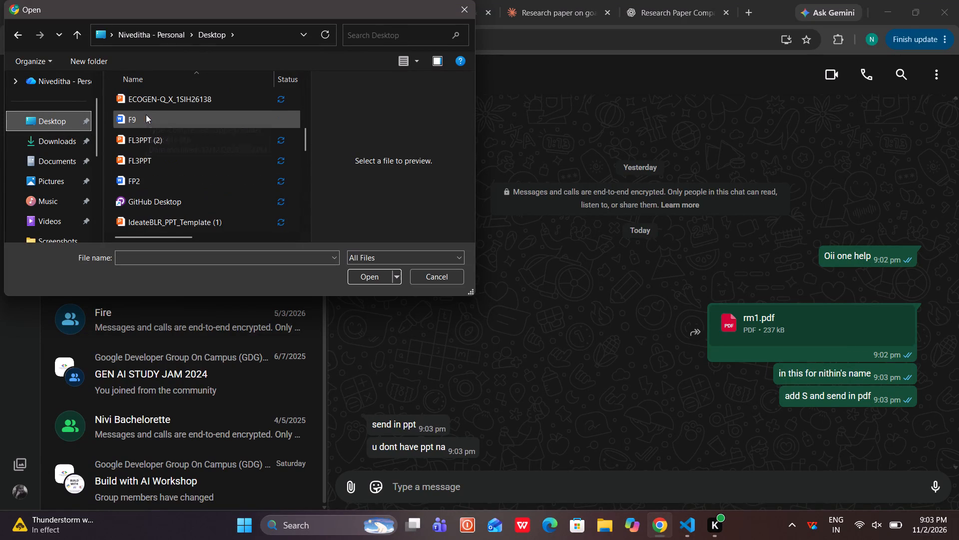
pyautogui.scroll(-3, 146, 114)
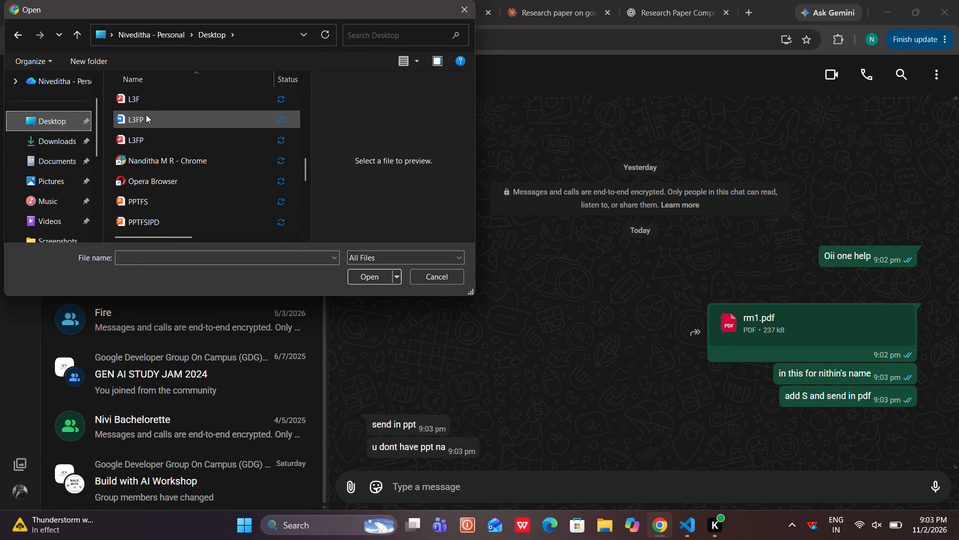
pyautogui.scroll(-3, 146, 114)
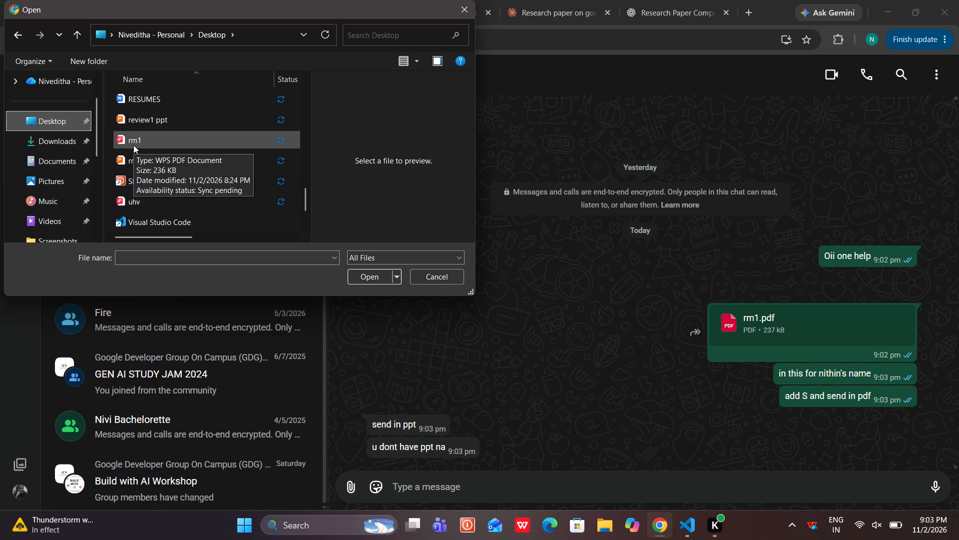
pyautogui.click(133, 158)
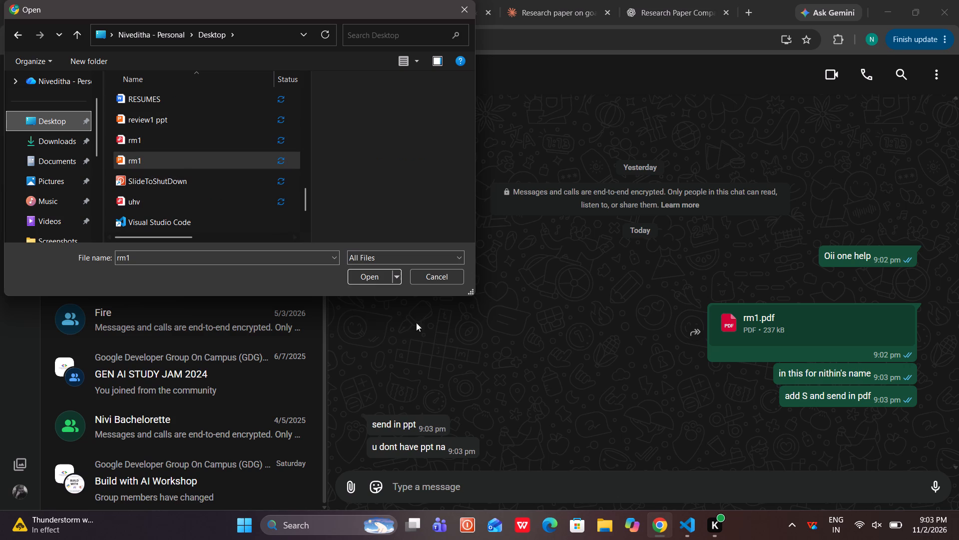